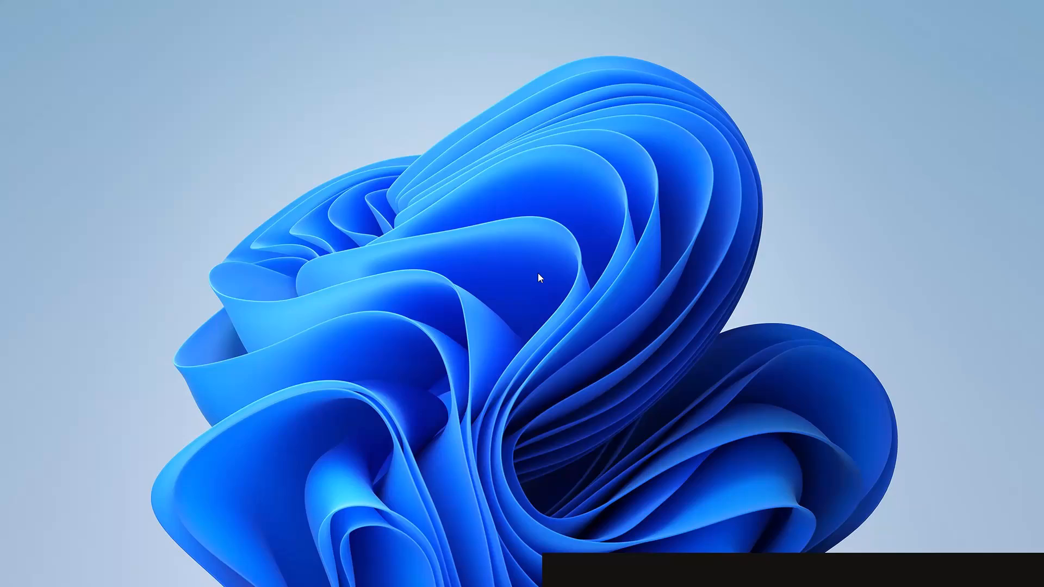
Launch Excel.
left_click(592, 331)
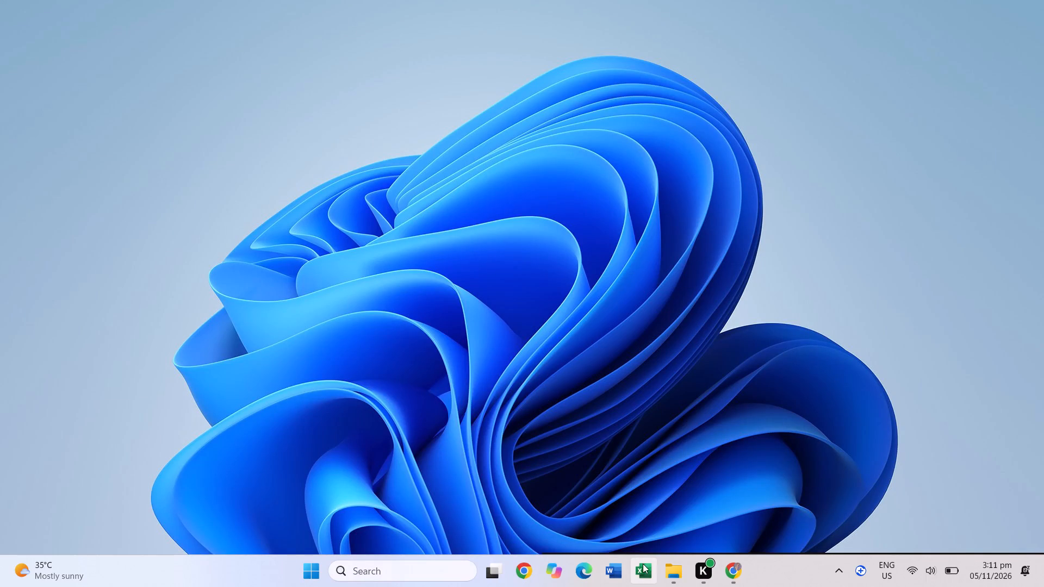
left_click(656, 574)
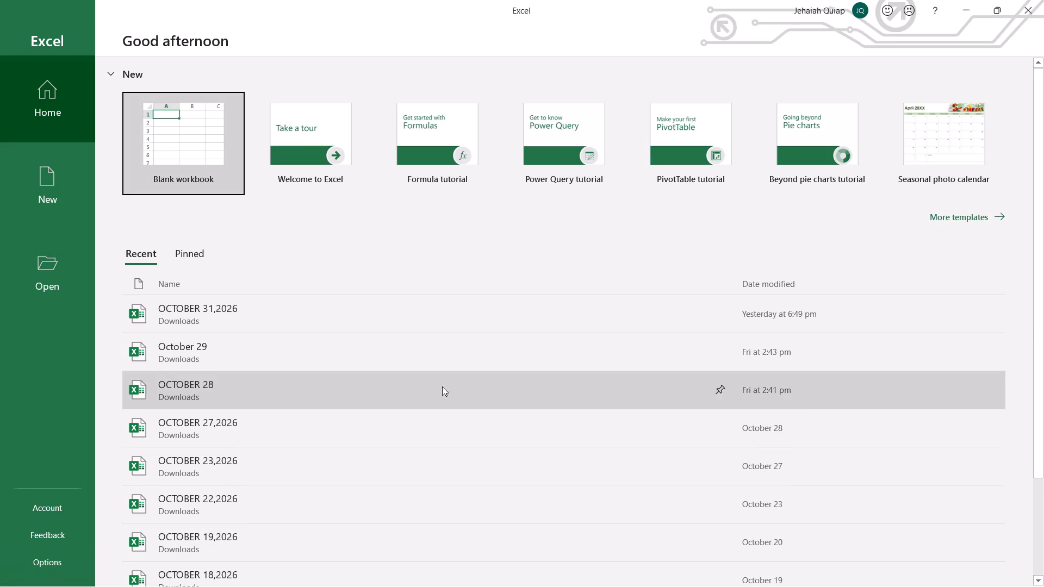
Switch to File Explorer and go up from the GRAB menu pics folder to Downloads.
left_click(676, 574)
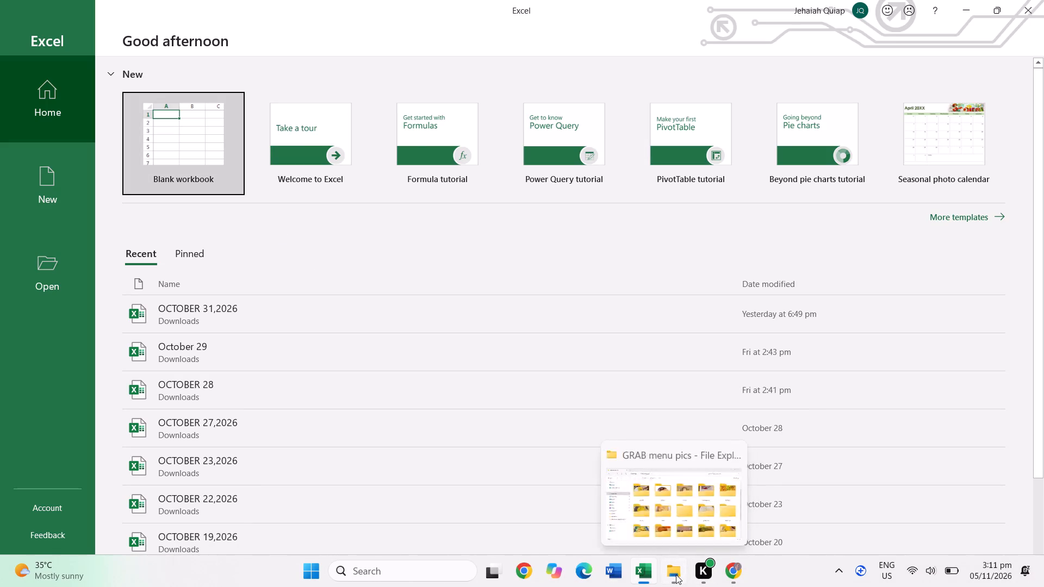
scroll(555, 257, "down", 6)
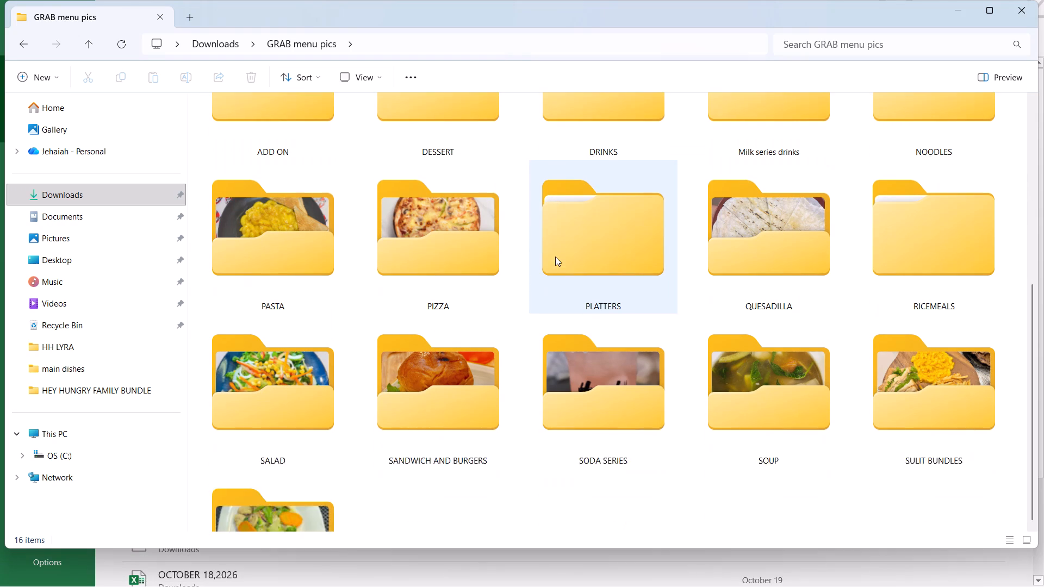
scroll(588, 164, "up", 8)
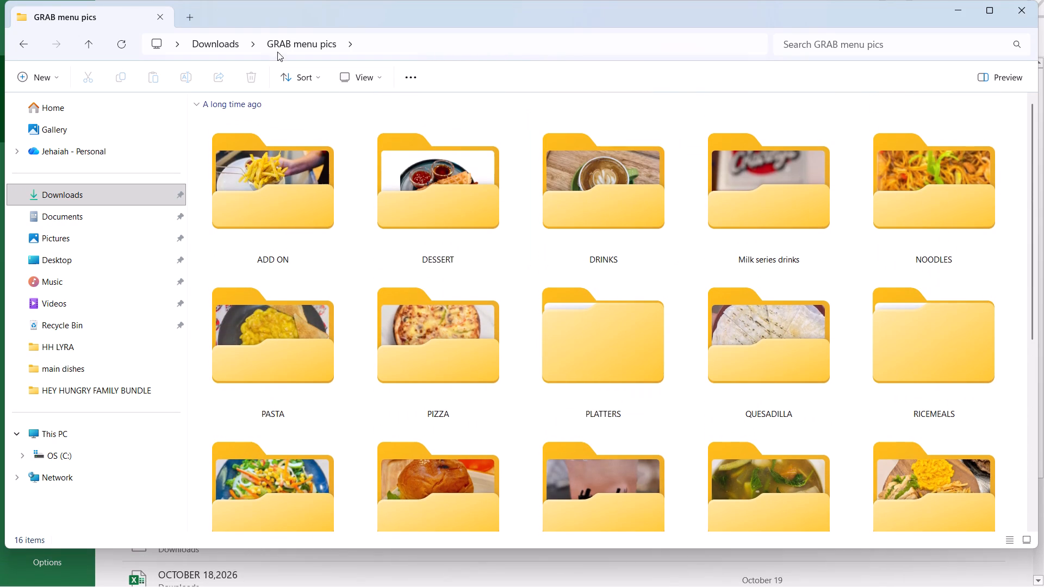
left_click(88, 47)
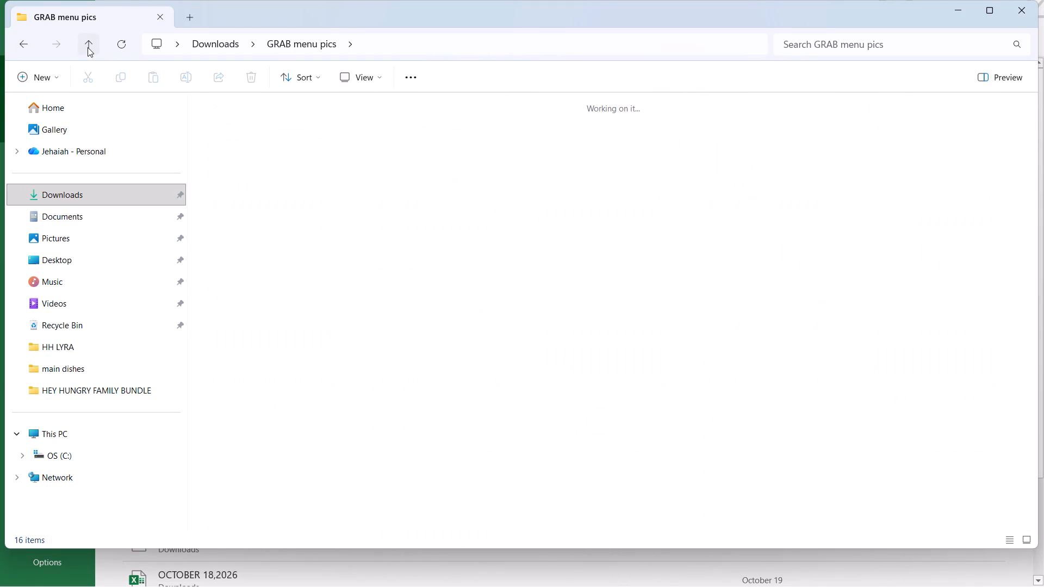
Look through the files and folders in Downloads, from the oldest group to the most recent.
scroll(488, 283, "down", 1)
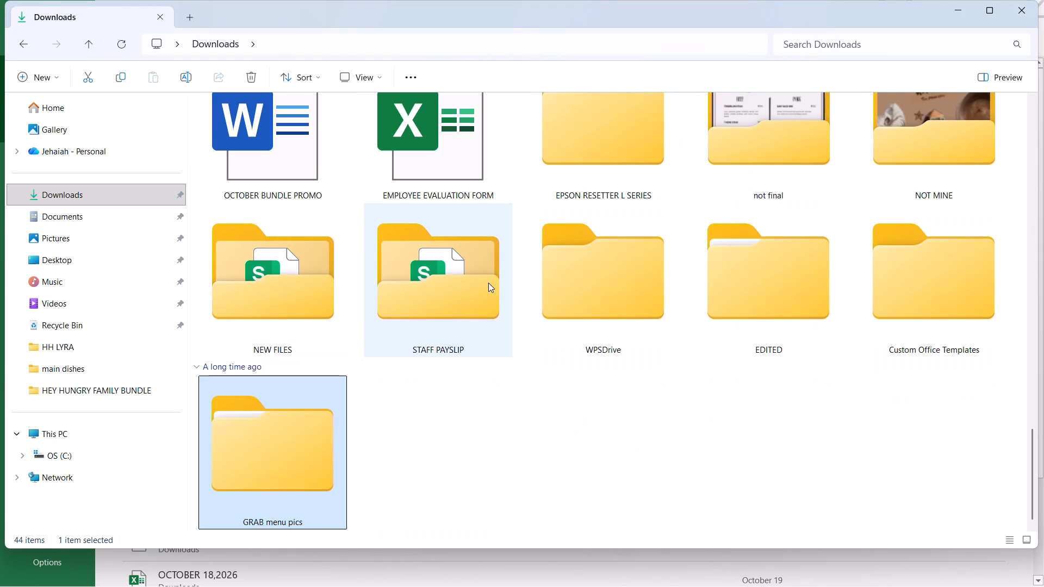
scroll(488, 283, "down", 1)
scroll(602, 270, "up", 9)
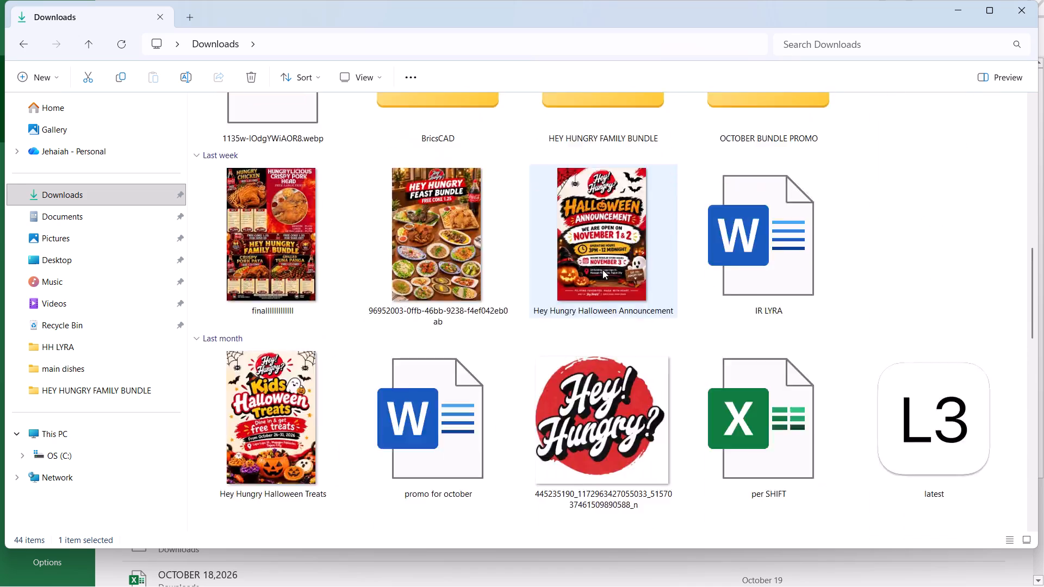
scroll(602, 270, "up", 5)
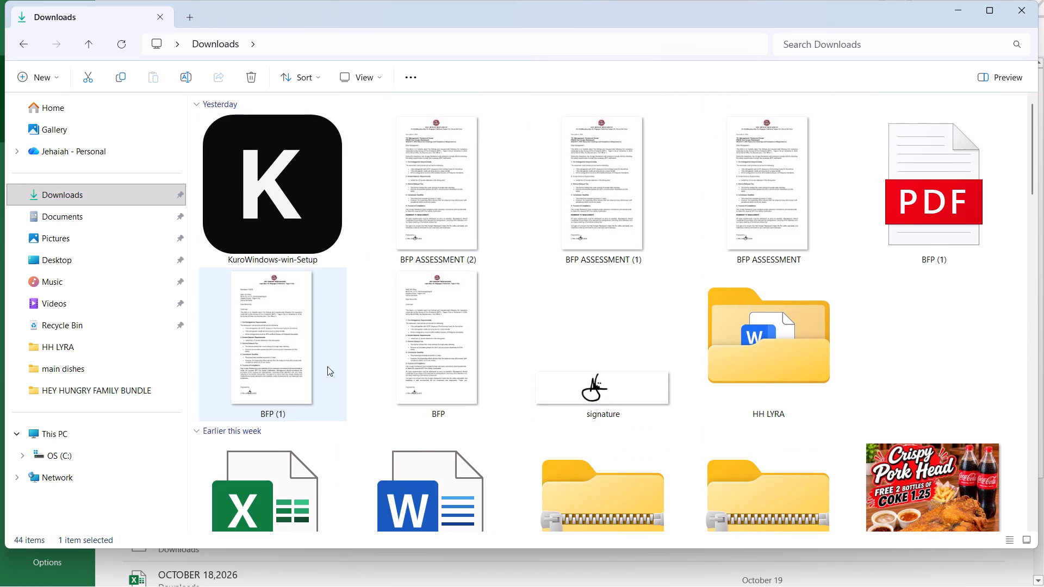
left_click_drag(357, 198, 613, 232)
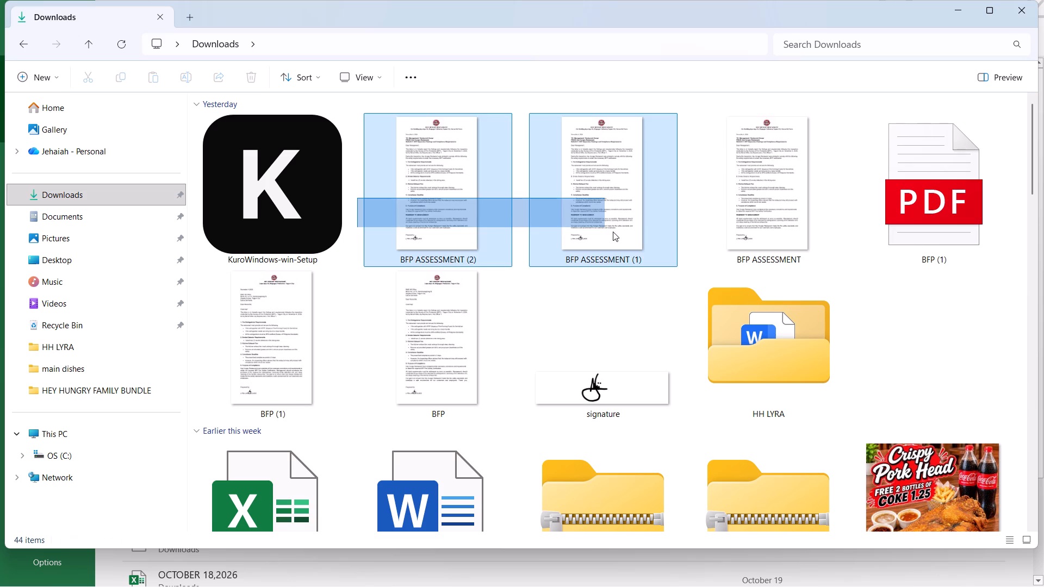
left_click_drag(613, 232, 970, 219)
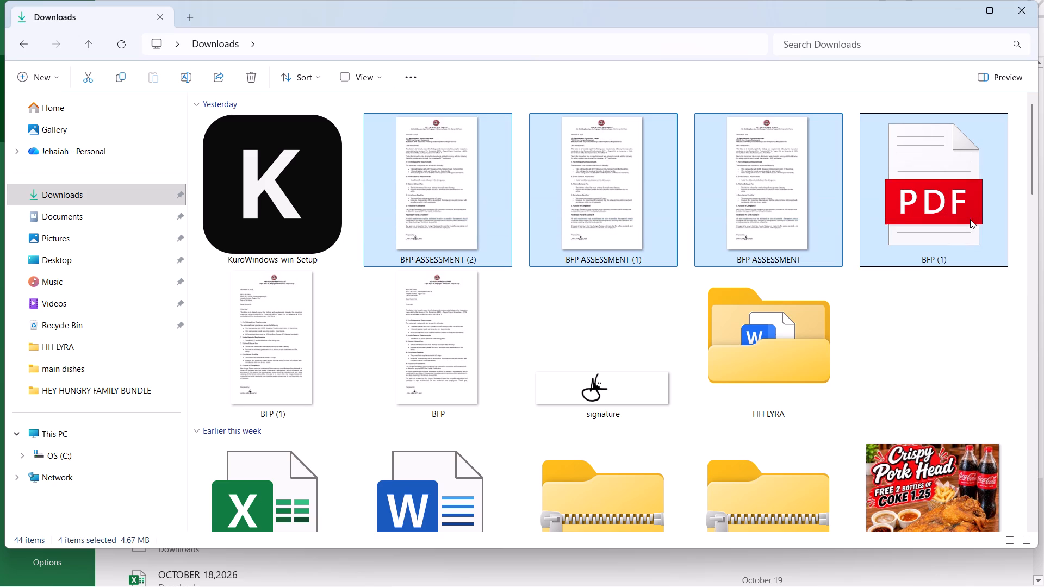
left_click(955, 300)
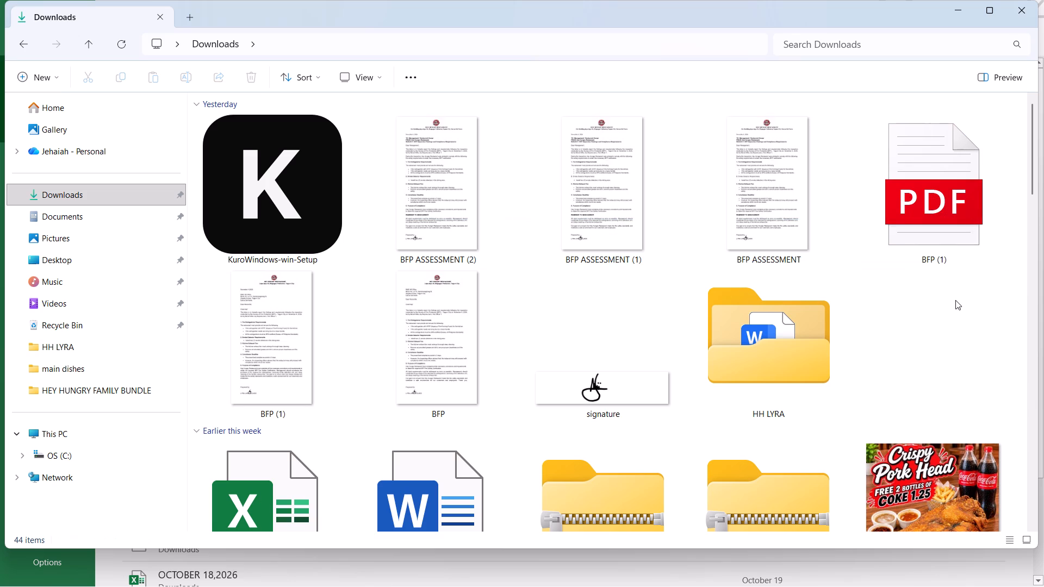
Check what the Documents folder holds and return to the Downloads folder.
scroll(909, 240, "down", 2)
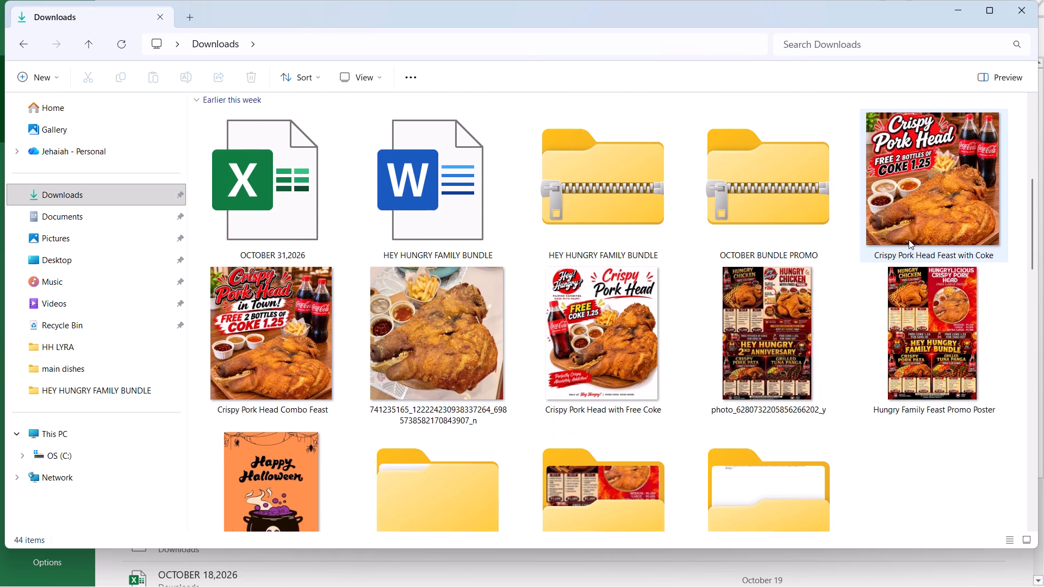
scroll(909, 240, "down", 3)
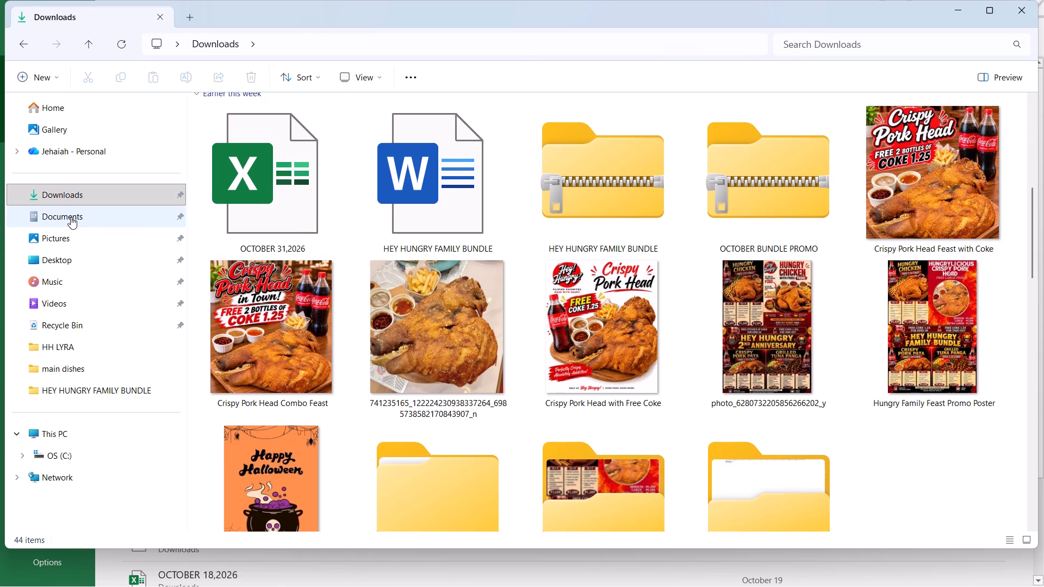
double_click(71, 217)
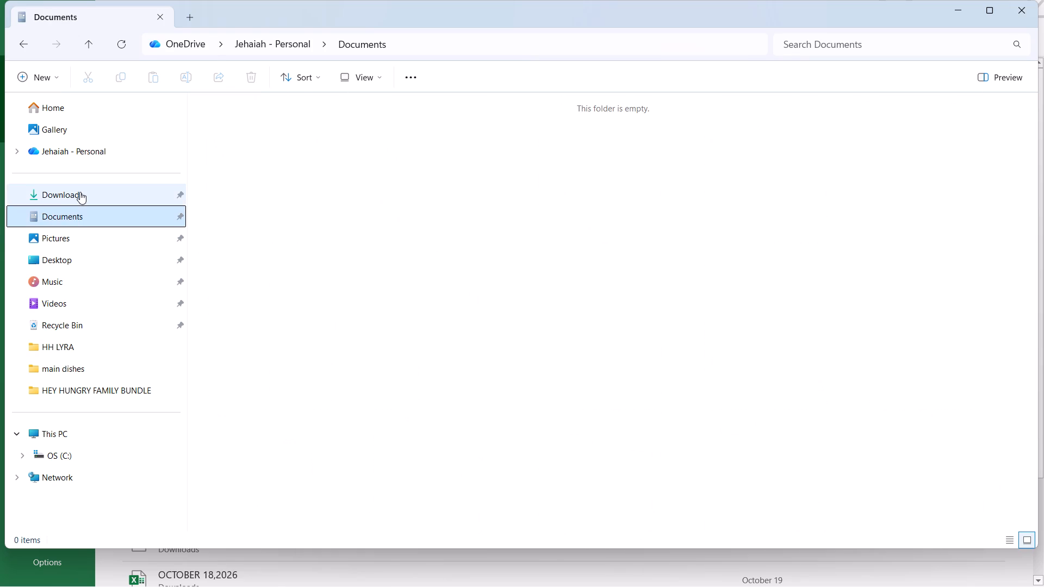
double_click(80, 192)
Delete the Hey Hungry Halloween Treats image from the Last month group in Downloads.
scroll(652, 271, "down", 3)
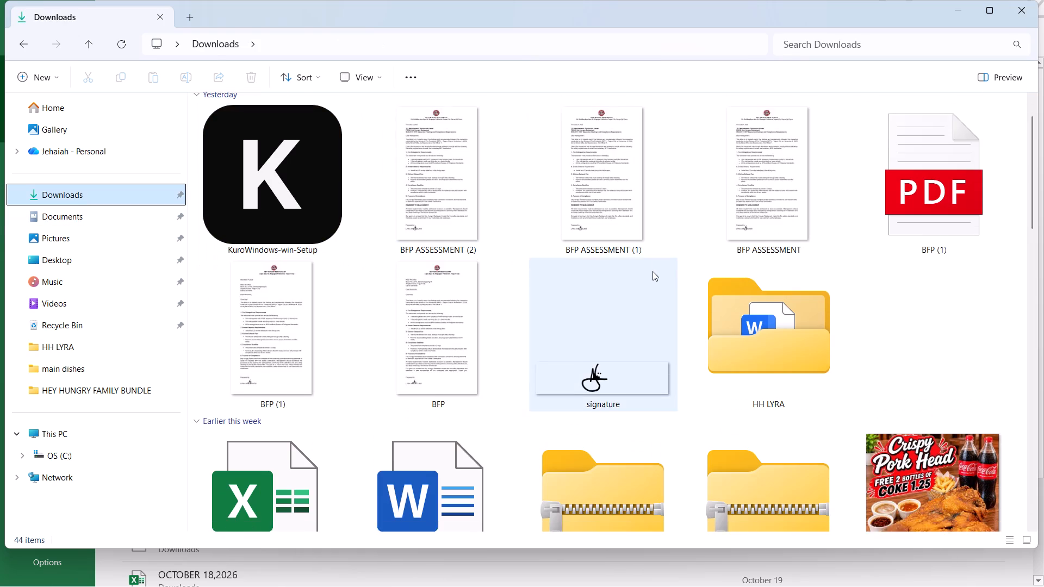
scroll(652, 271, "down", 9)
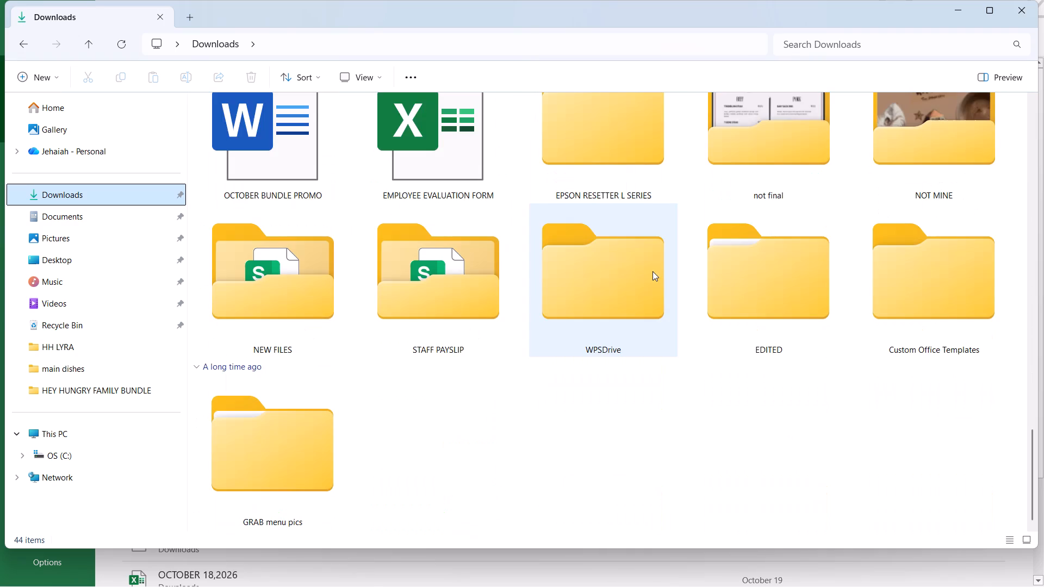
scroll(652, 271, "up", 1)
scroll(546, 324, "down", 2)
scroll(546, 324, "up", 5)
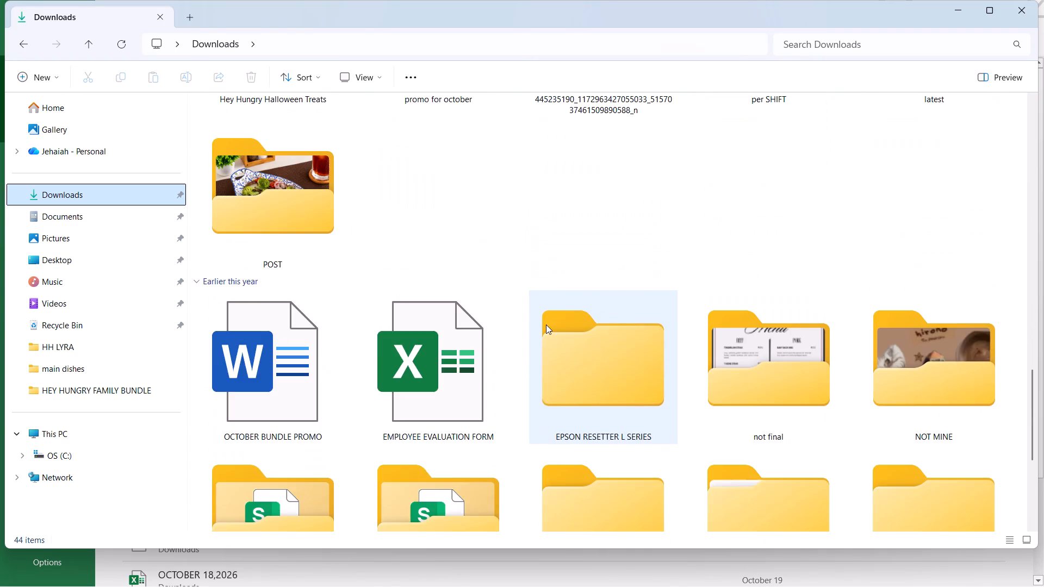
scroll(546, 324, "up", 1)
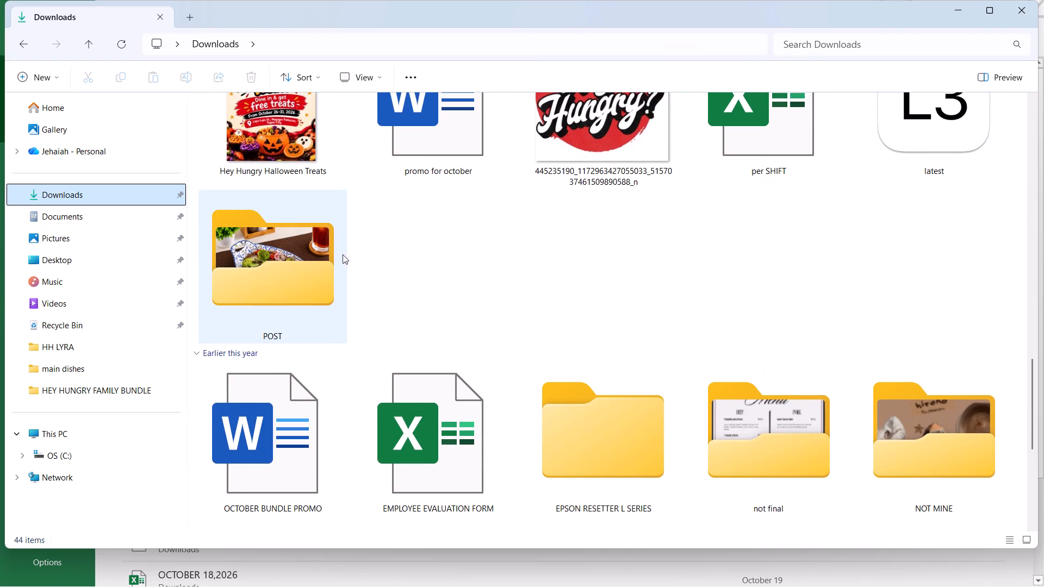
scroll(465, 261, "up", 2)
scroll(588, 259, "up", 2)
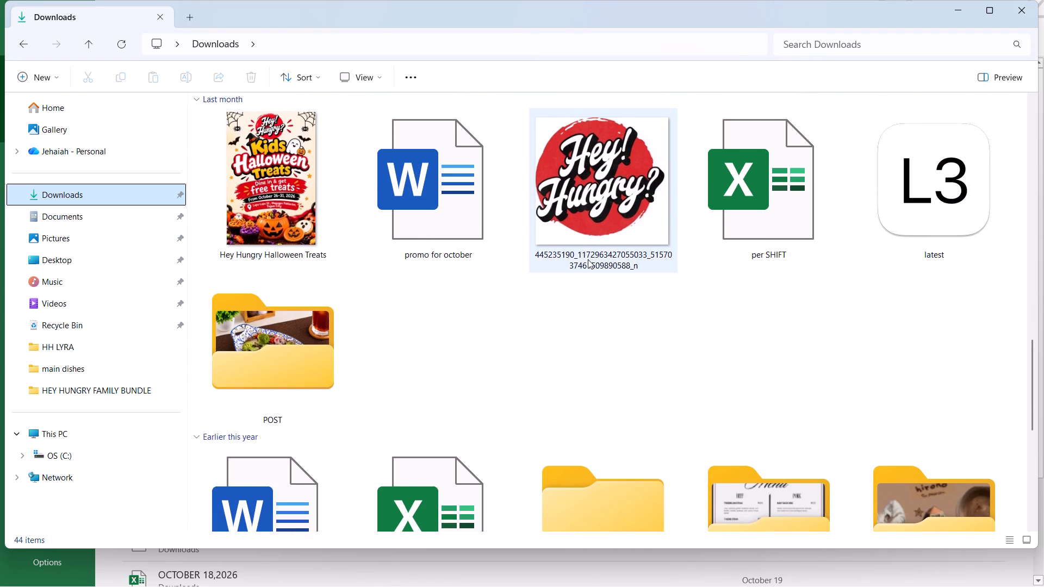
scroll(588, 259, "up", 4)
left_click(263, 266)
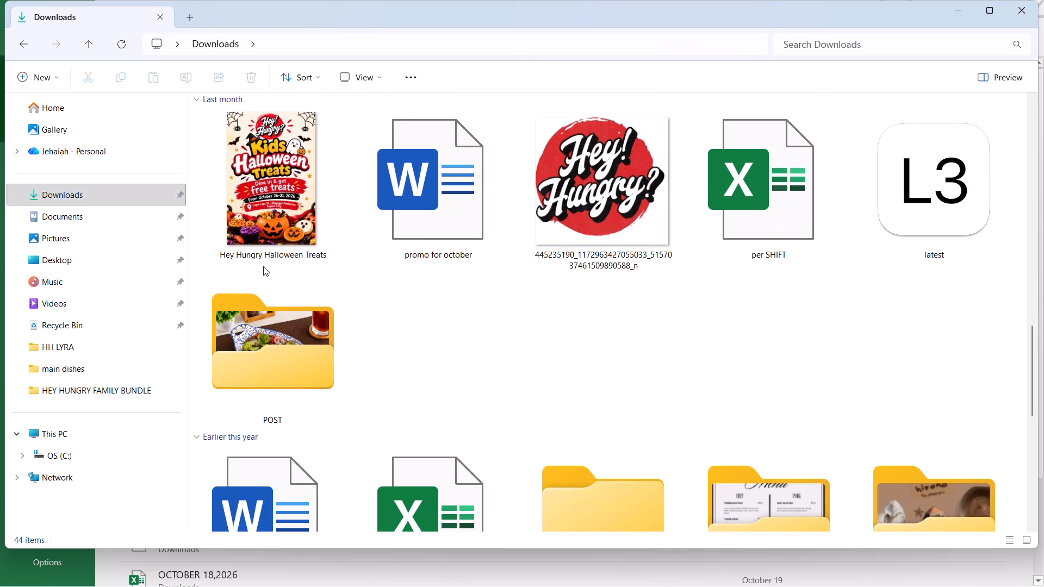
left_click(259, 206)
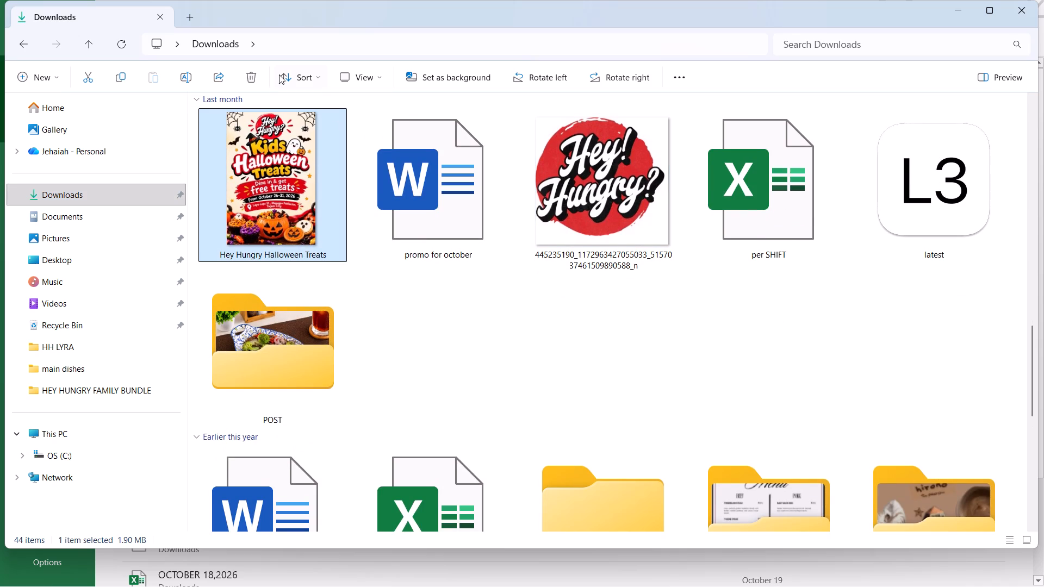
left_click(254, 77)
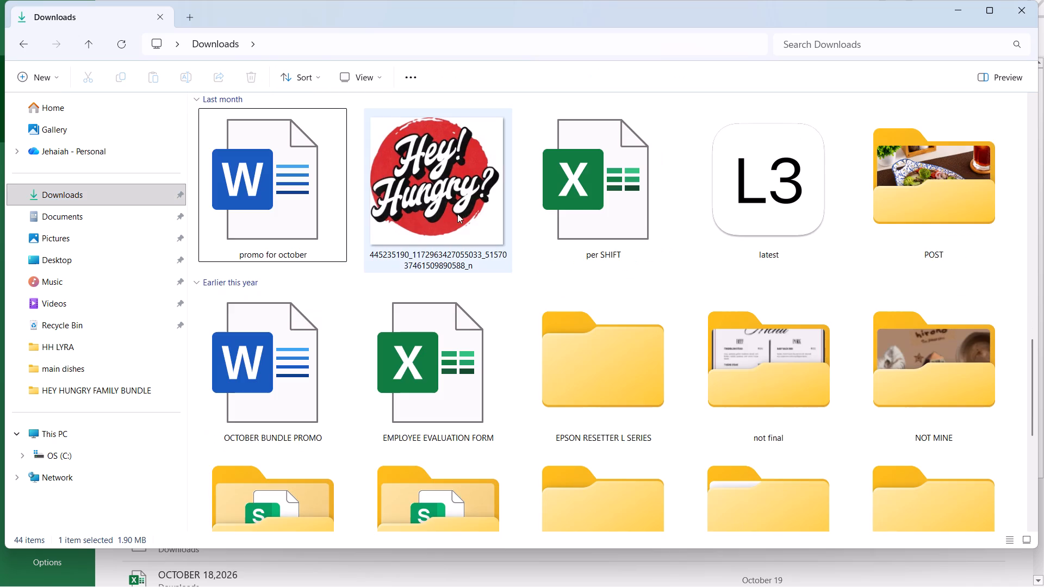
Check the BricsCAD folder and its Samples subfolder, and delete the BricsCAD folder from Downloads.
scroll(509, 261, "up", 6)
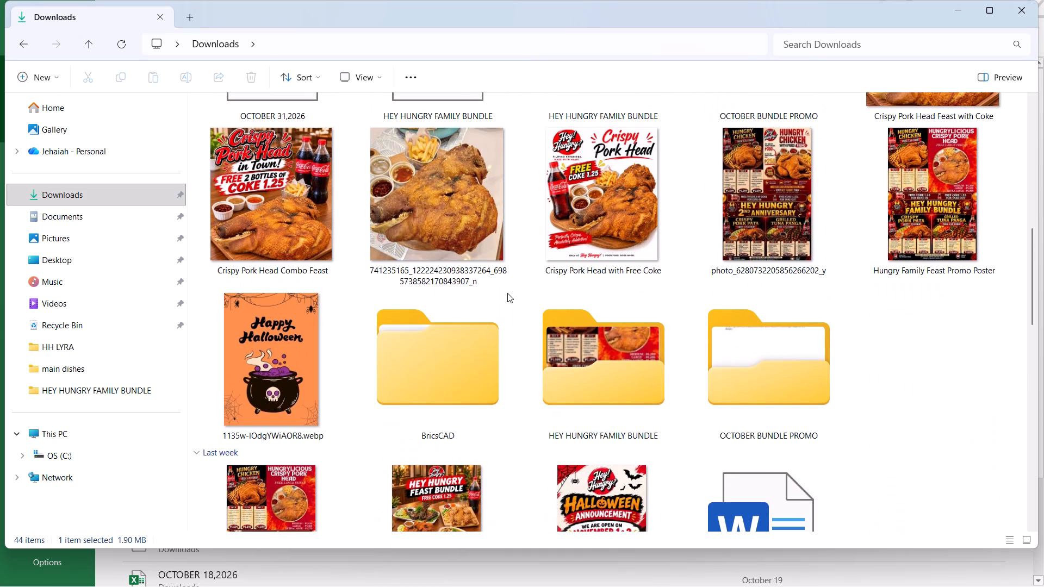
left_click(456, 374)
double_click(456, 374)
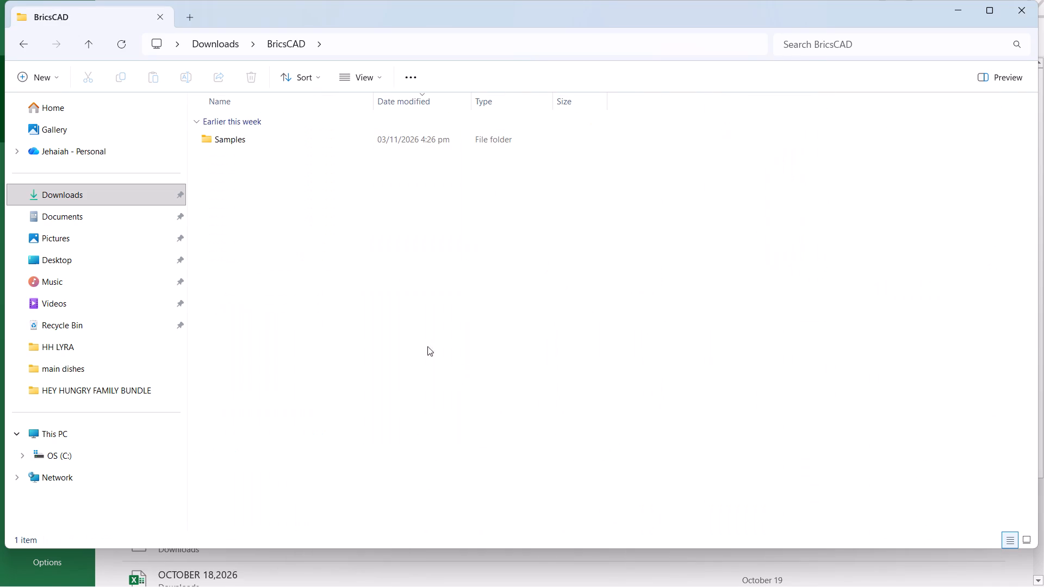
double_click(238, 141)
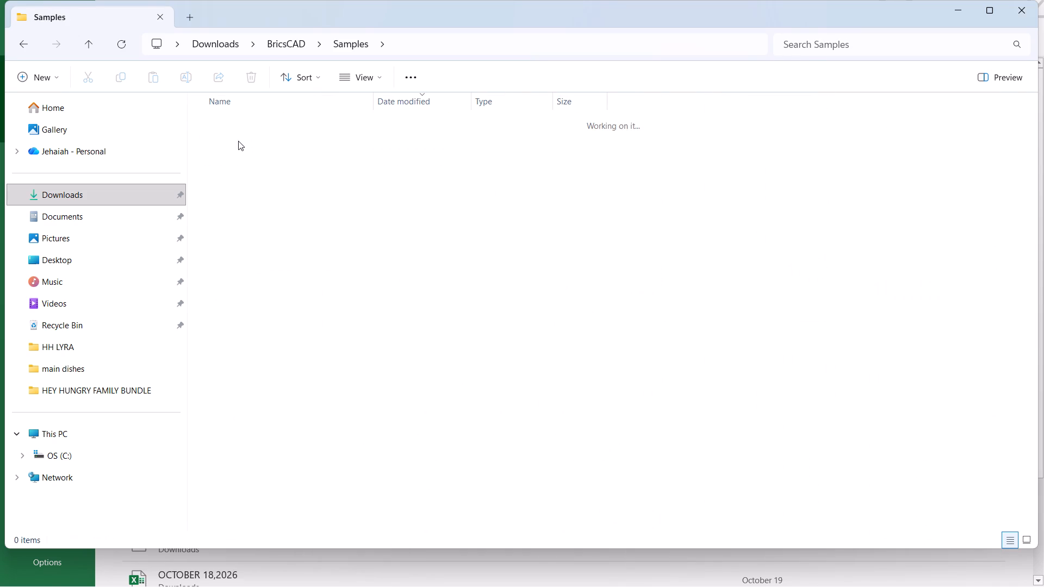
left_click(23, 43)
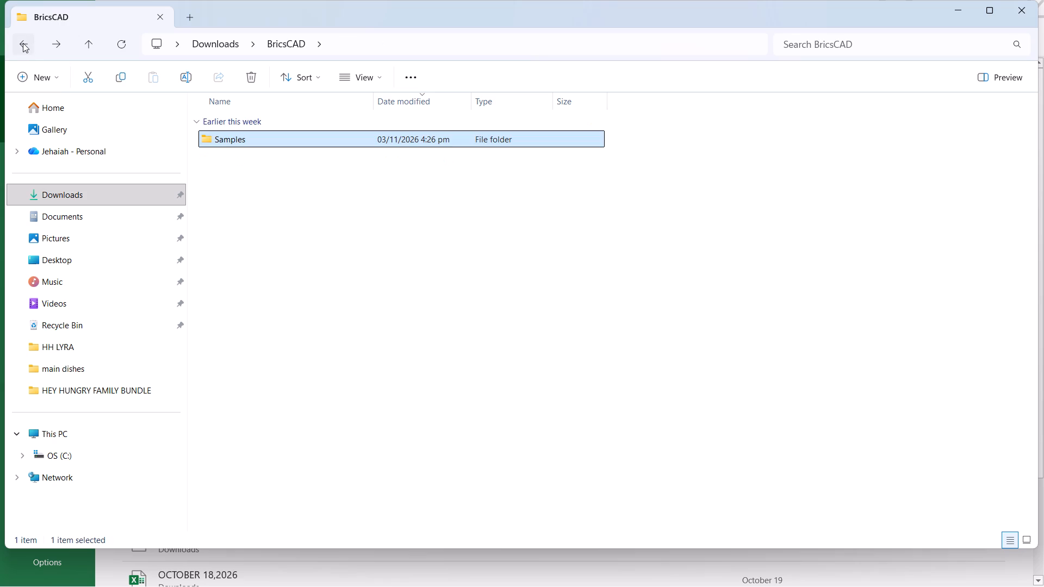
left_click(23, 43)
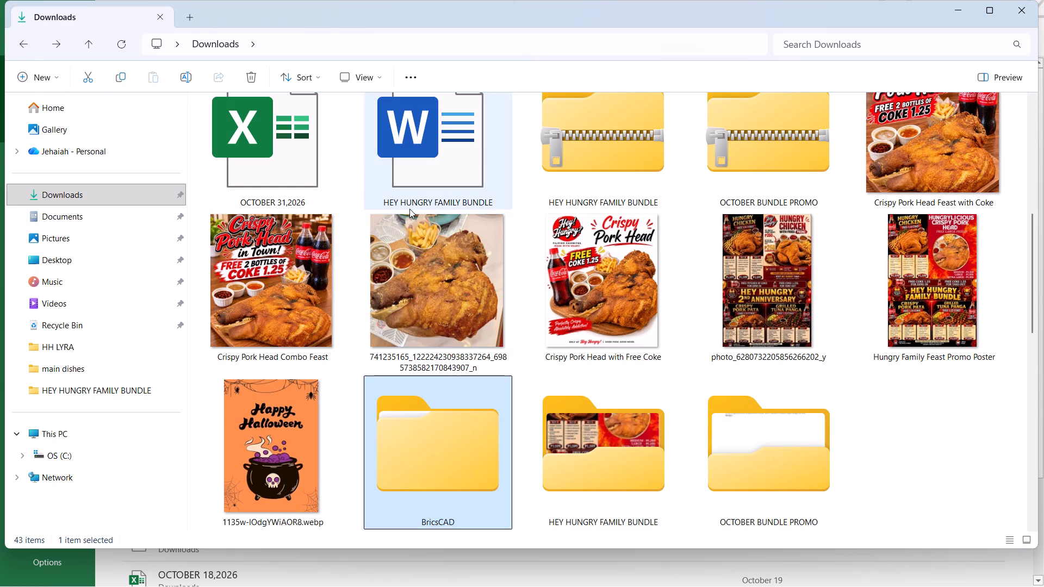
left_click(258, 77)
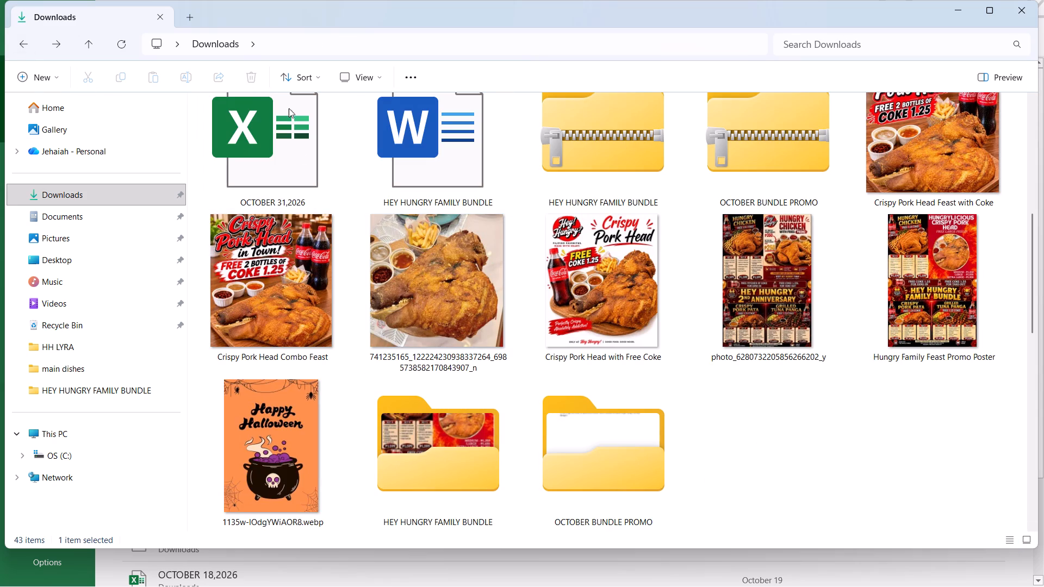
Delete the Crispy Pork Head with Free Coke image from Downloads.
left_click(607, 319)
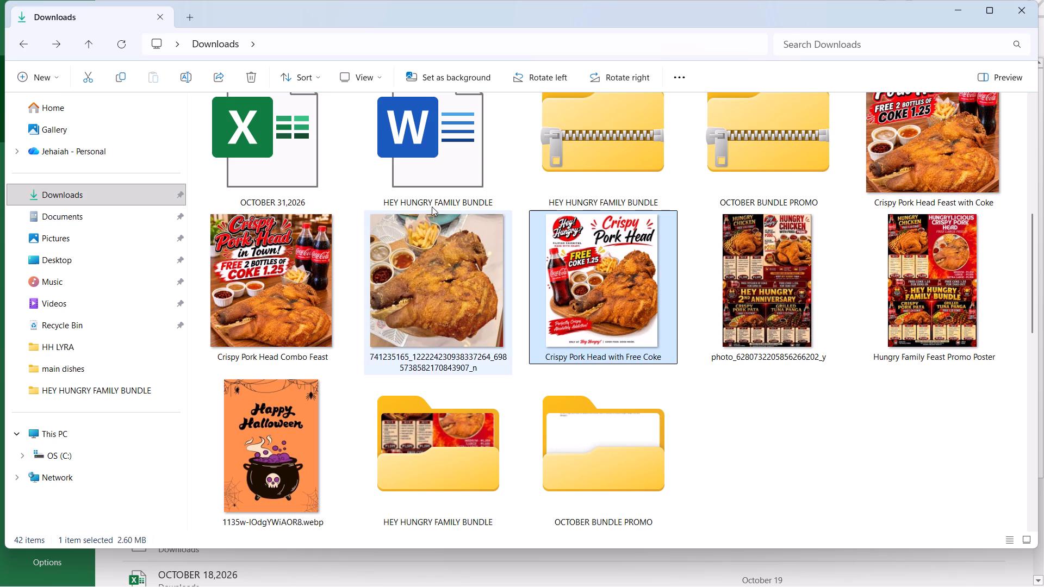
left_click(249, 77)
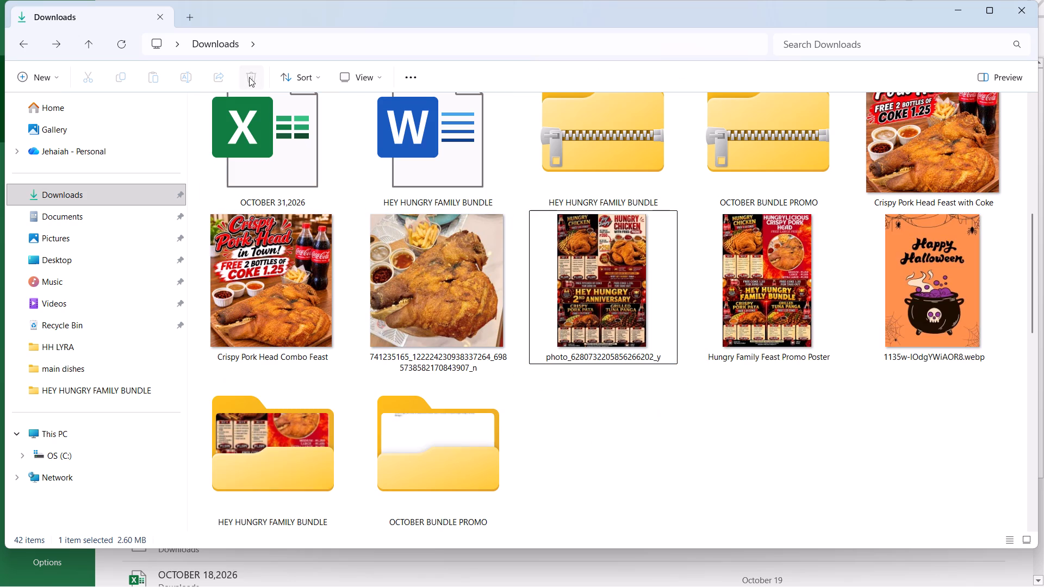
Delete the Happy Halloween image 1135w-IOdgYWiAOR8.webp from the Earlier this week group in Downloads.
scroll(648, 317, "up", 1)
left_click(717, 342)
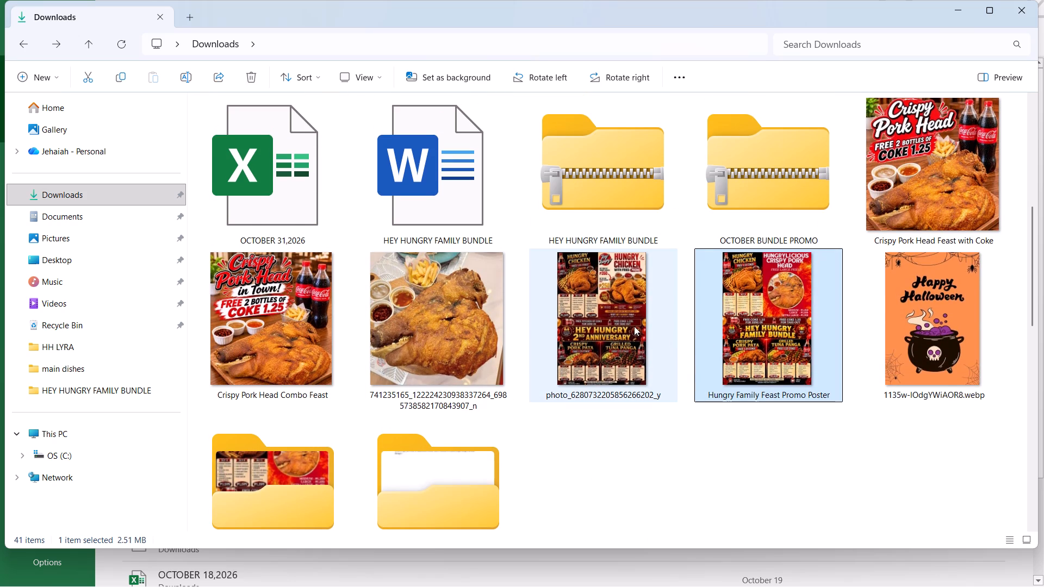
scroll(680, 332, "up", 3)
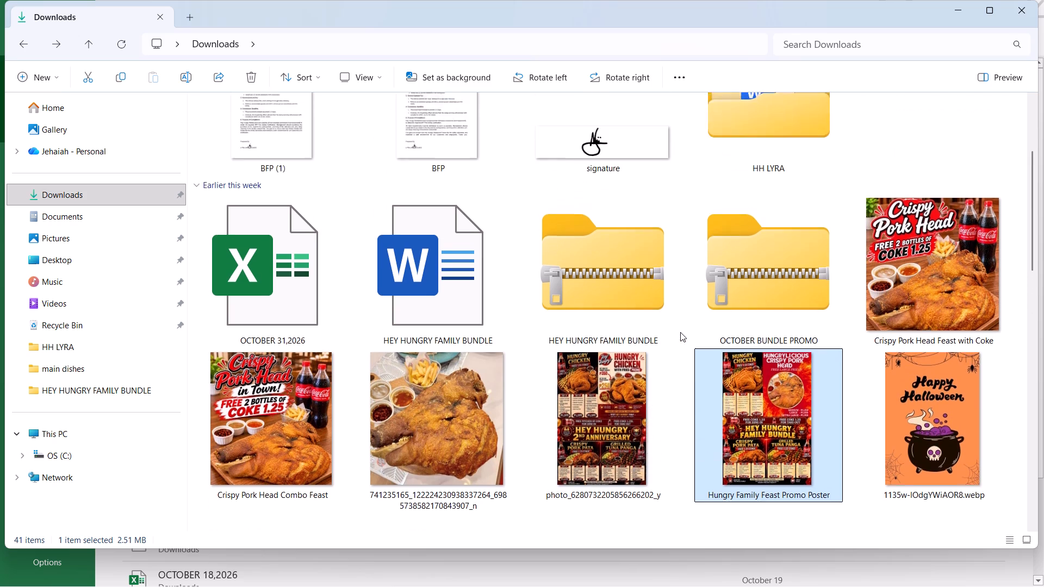
scroll(680, 332, "up", 1)
scroll(680, 332, "down", 2)
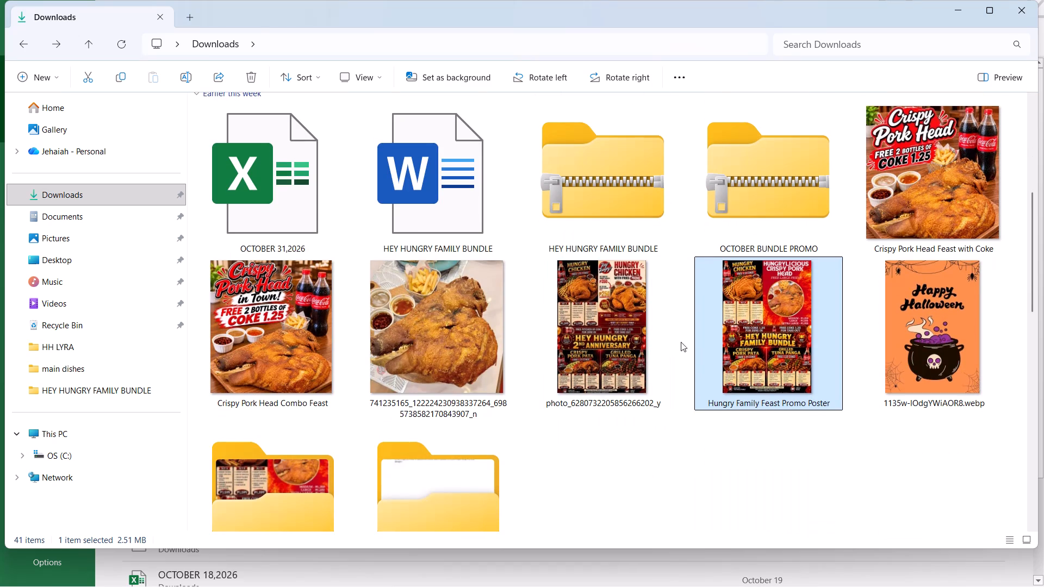
left_click(620, 346)
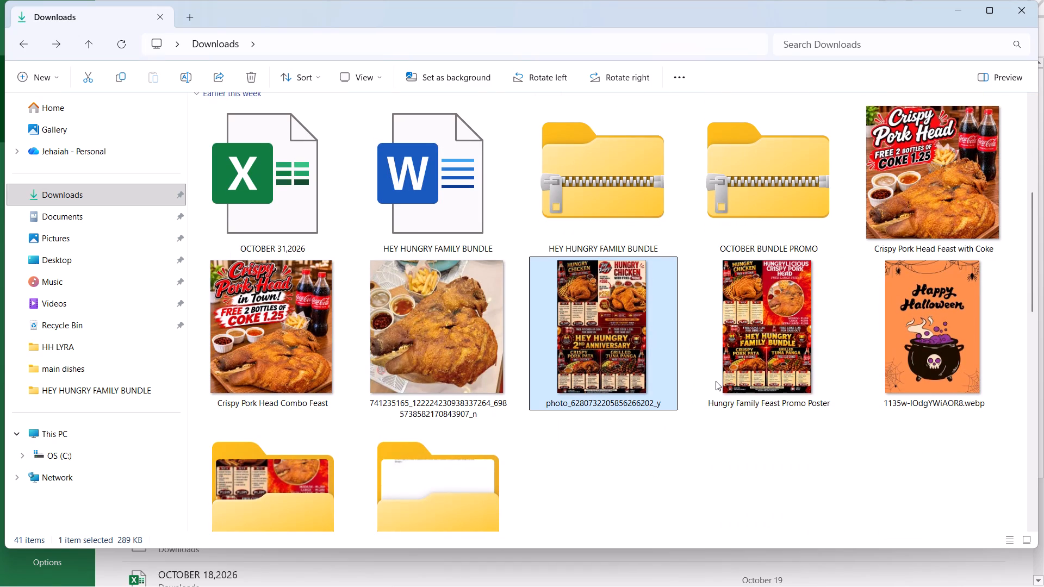
scroll(716, 381, "down", 1)
left_click(908, 348)
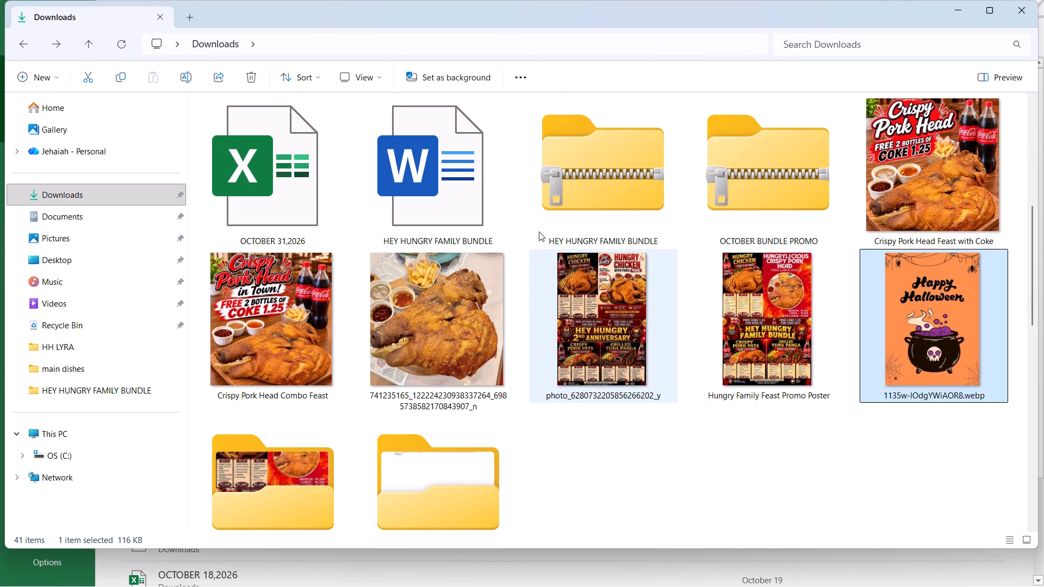
left_click(248, 71)
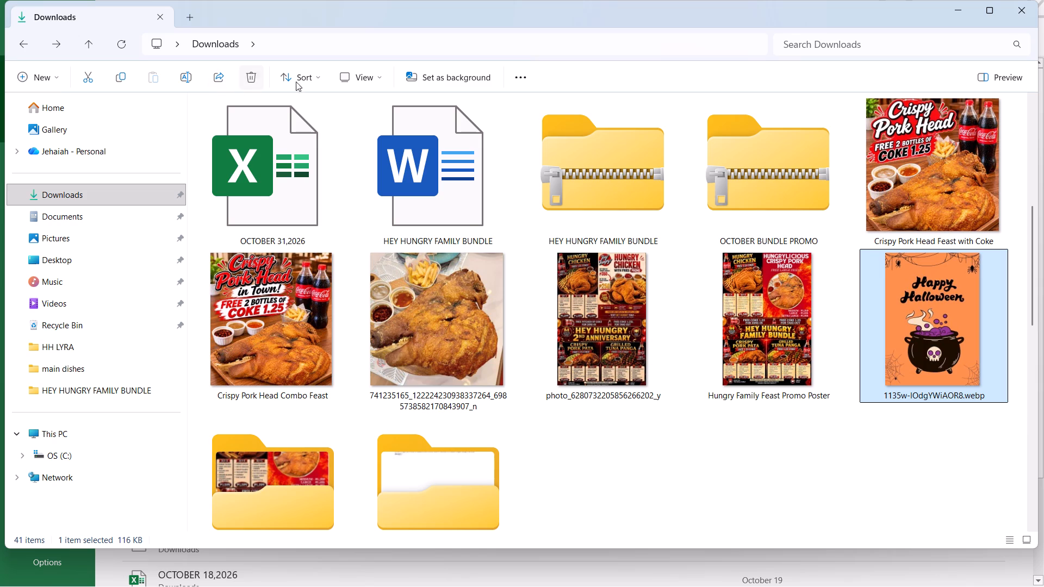
Review the remaining files and folders in Downloads, from the Yesterday group through to the A long time ago group.
scroll(684, 299, "up", 2)
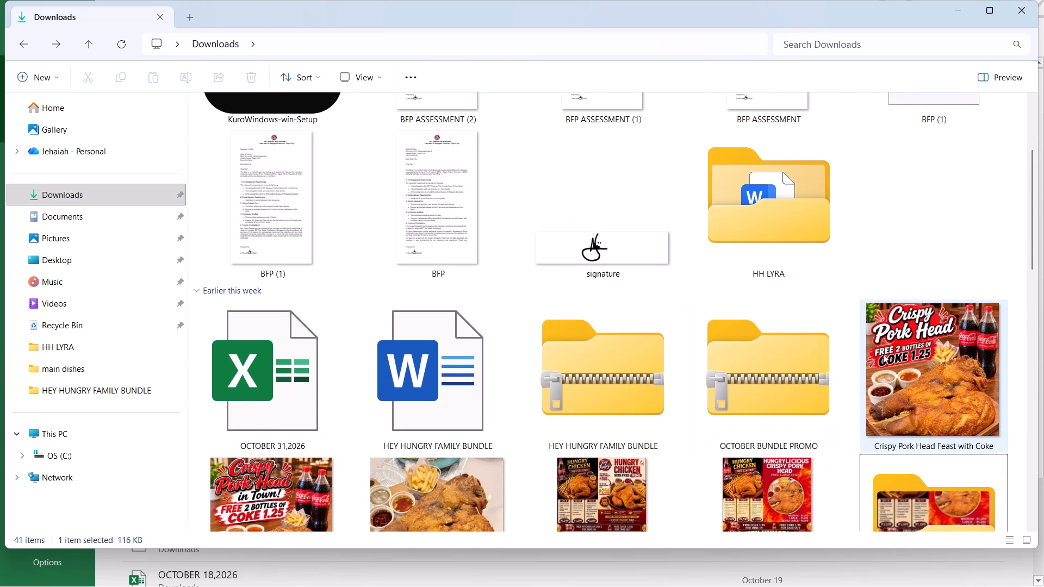
scroll(888, 359, "up", 6)
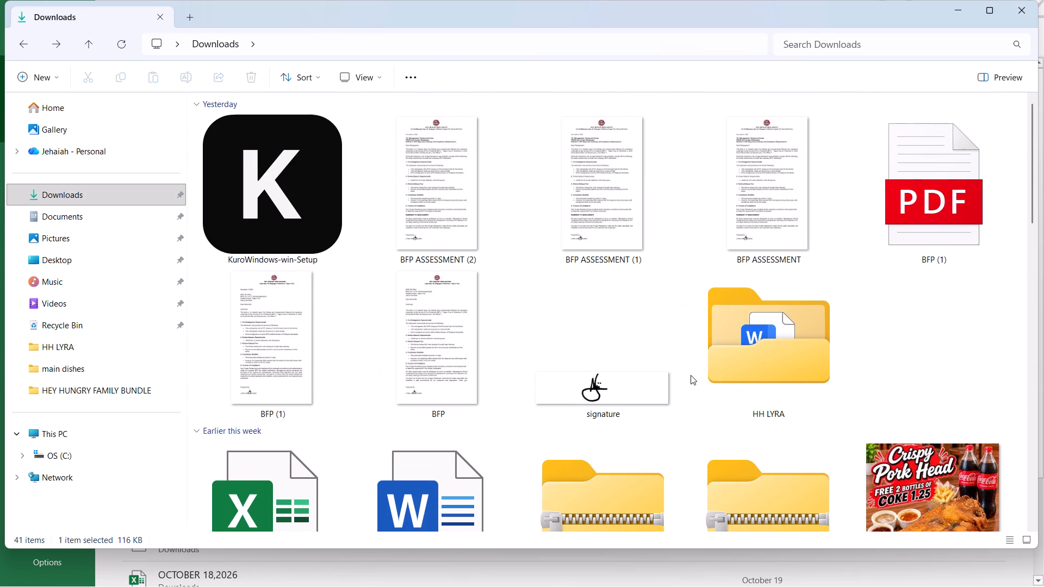
scroll(730, 376, "down", 6)
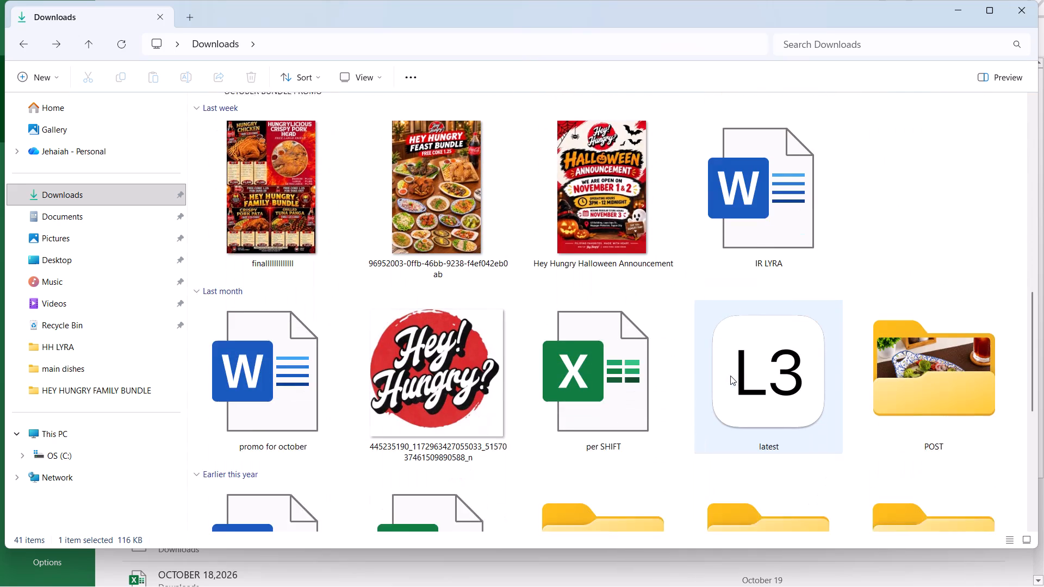
scroll(730, 376, "down", 3)
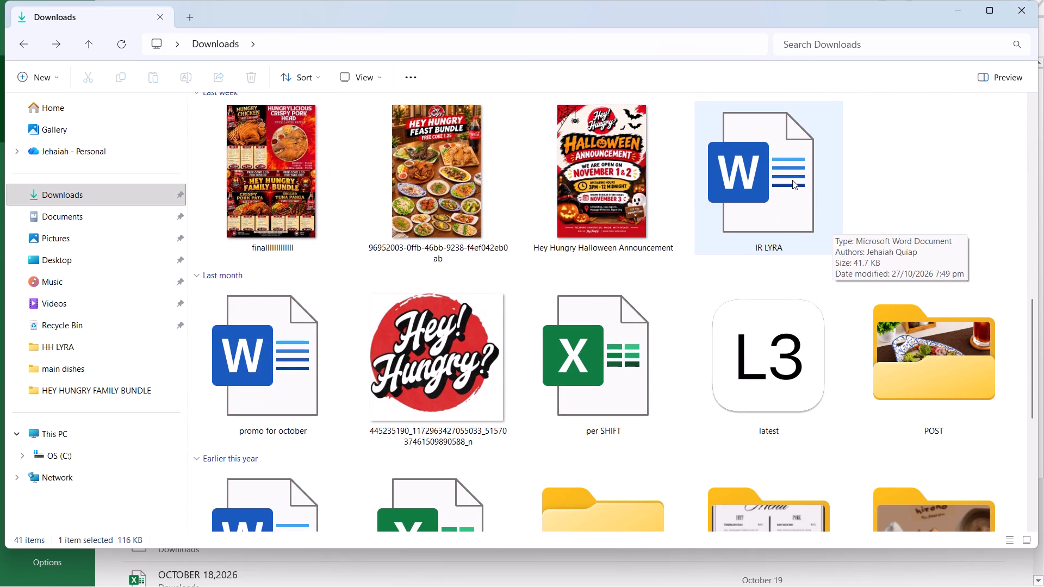
scroll(749, 201, "down", 7)
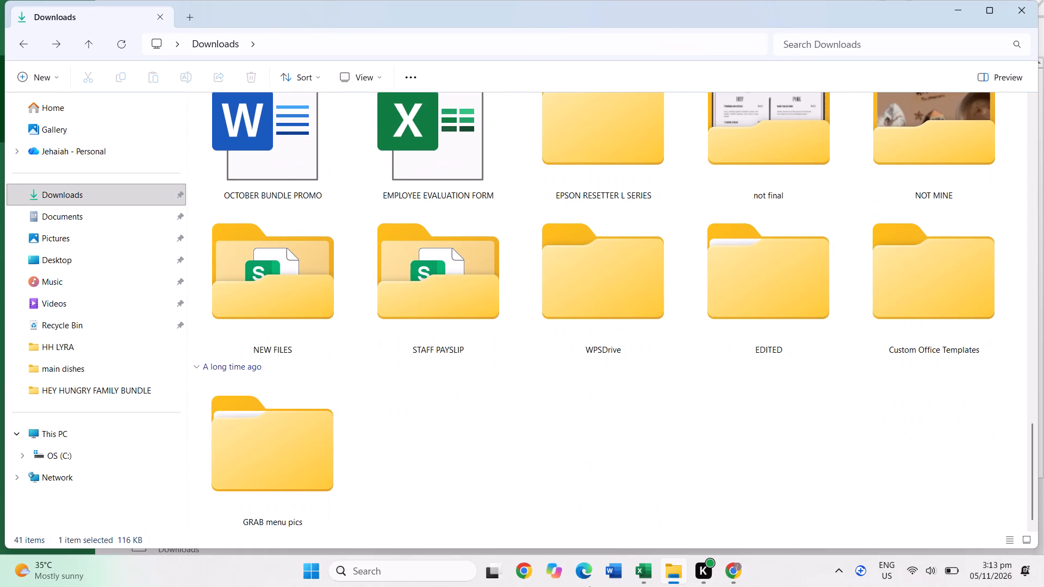
Switch to Excel and create a new blank workbook.
left_click(649, 573)
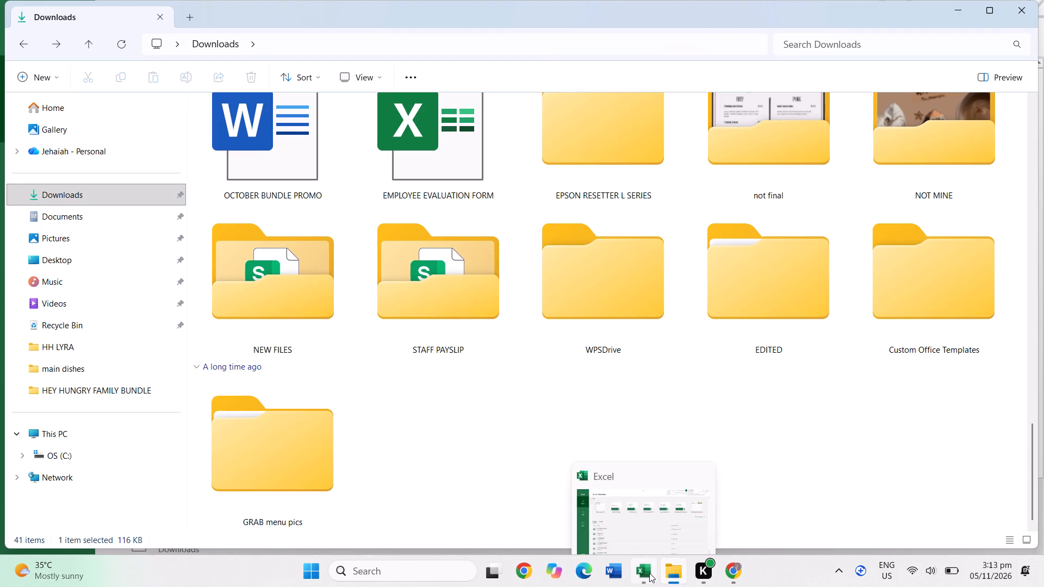
left_click(202, 127)
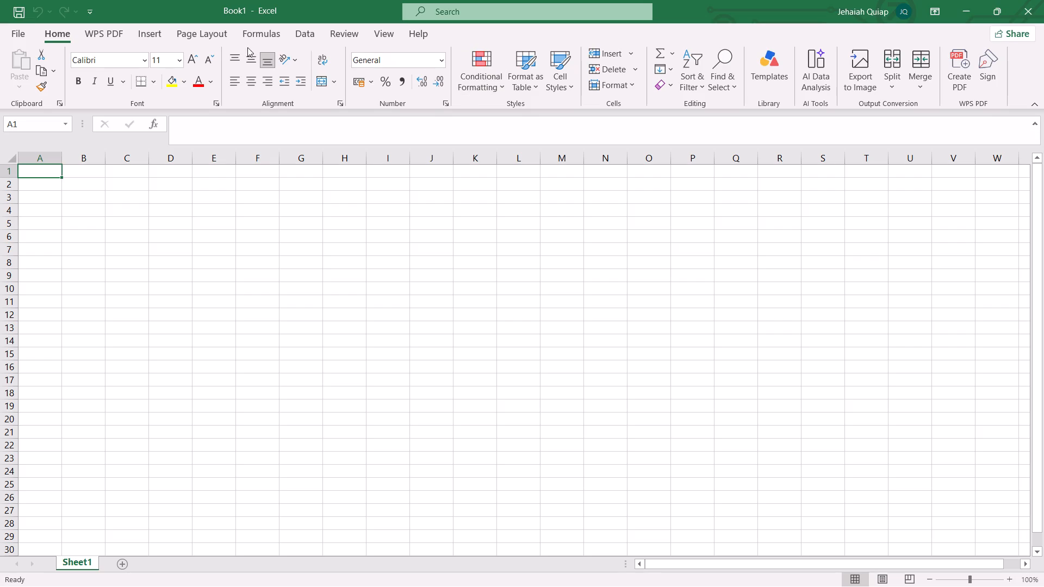
Set the blank workbook's paper size to Legal 8.5 x 14 in (216 x 356mm).
left_click(210, 40)
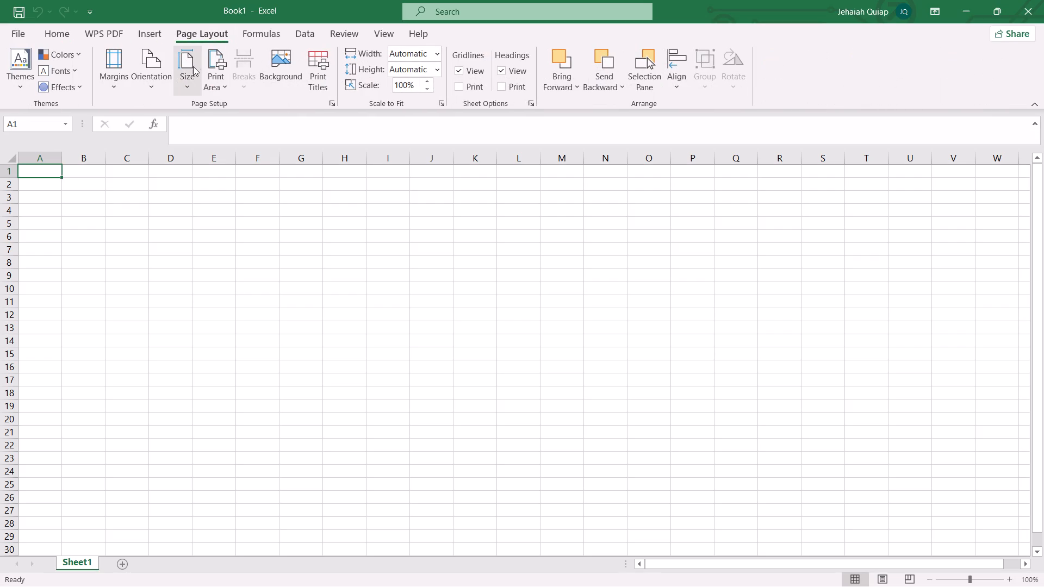
left_click(193, 66)
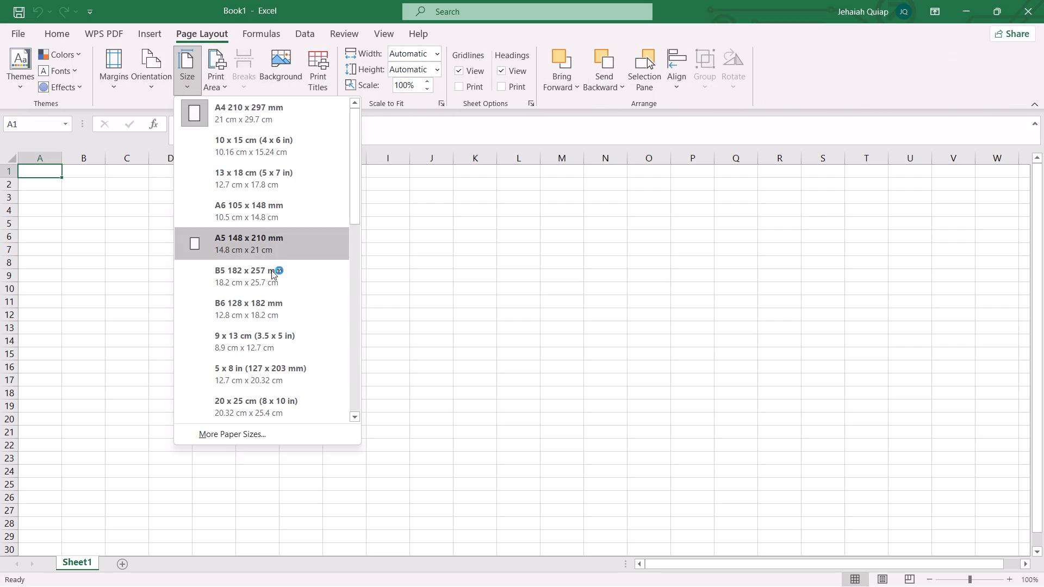
scroll(265, 292, "down", 2)
left_click(226, 172)
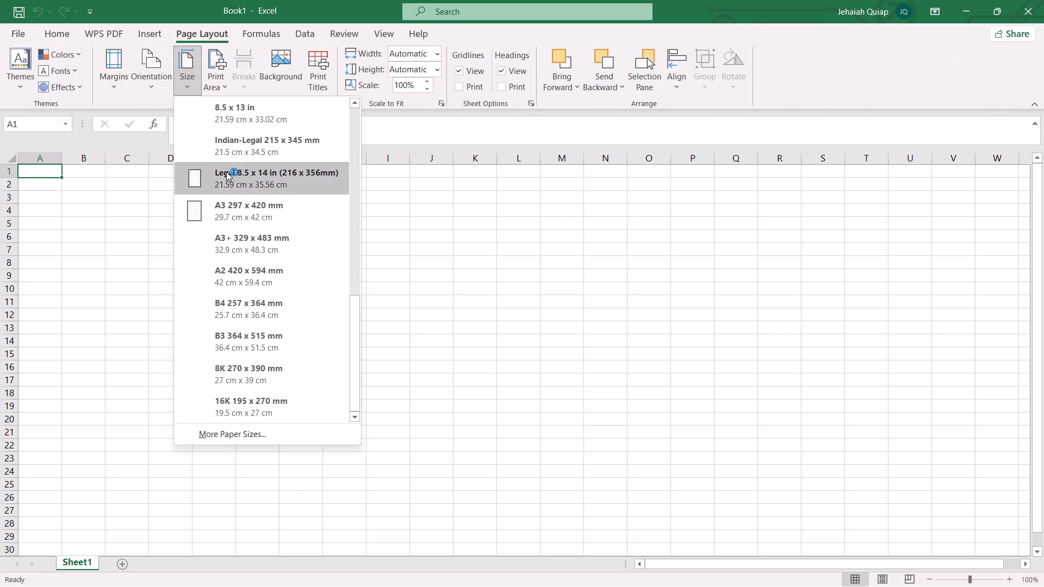
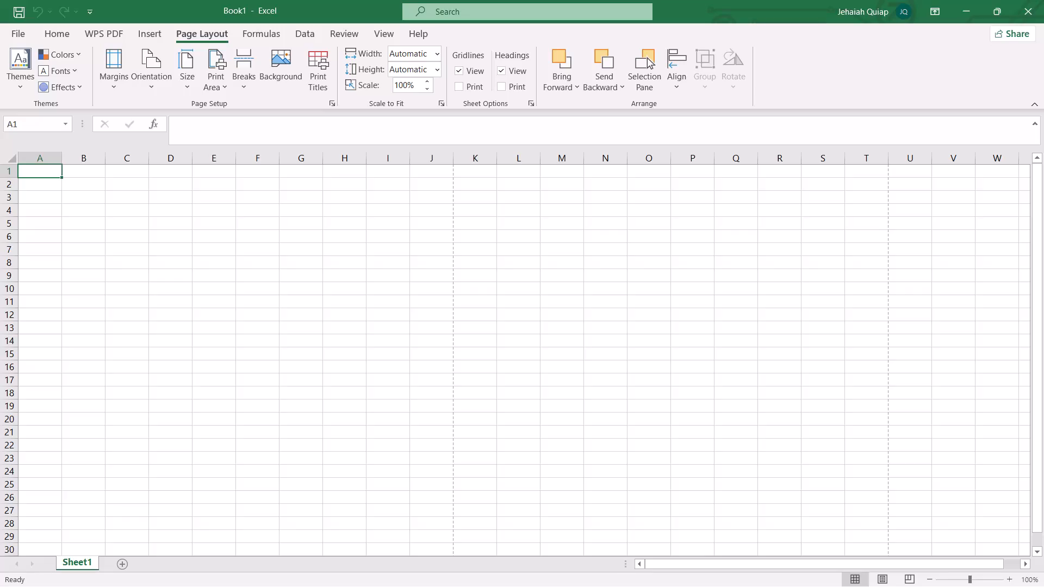
Zoom out the blank worksheet so more rows and columns fit on screen.
left_click(955, 578)
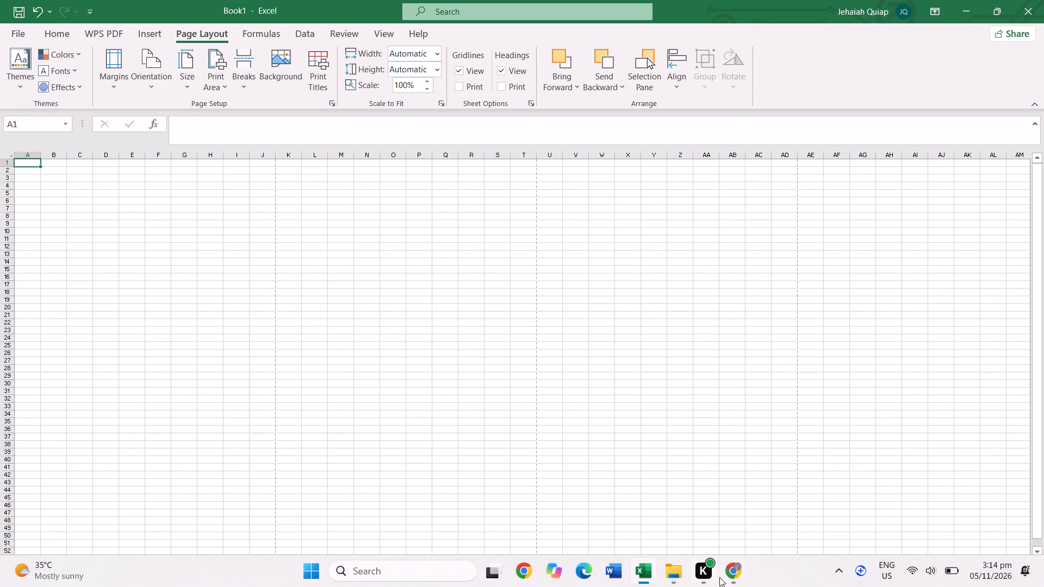
Switch to the Facebook window in Chrome and open the SOLD ITEMS/GRAB BILLINGS group chat from the Messenger chat list.
left_click(741, 578)
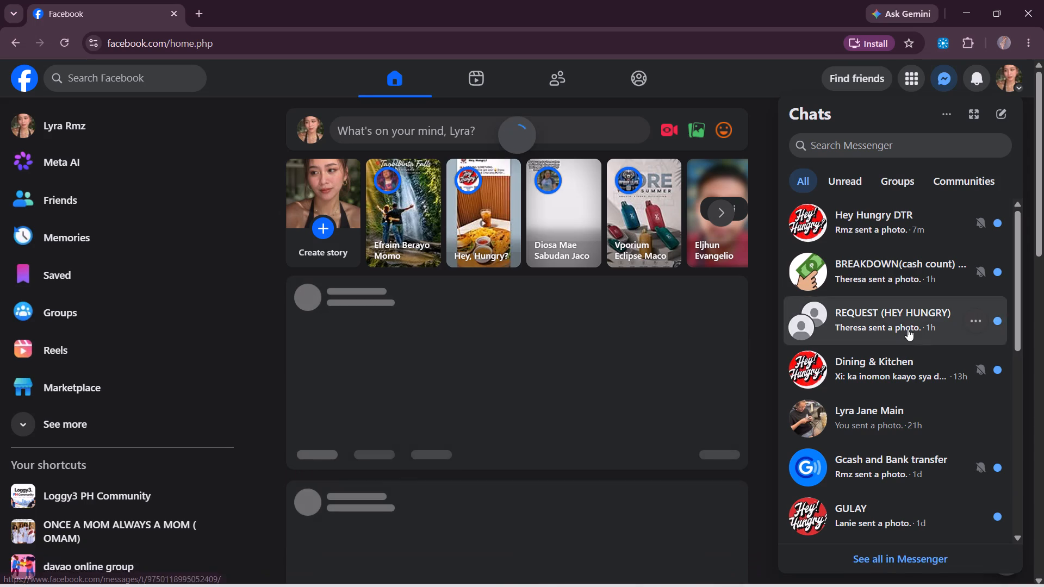
scroll(903, 395, "down", 2)
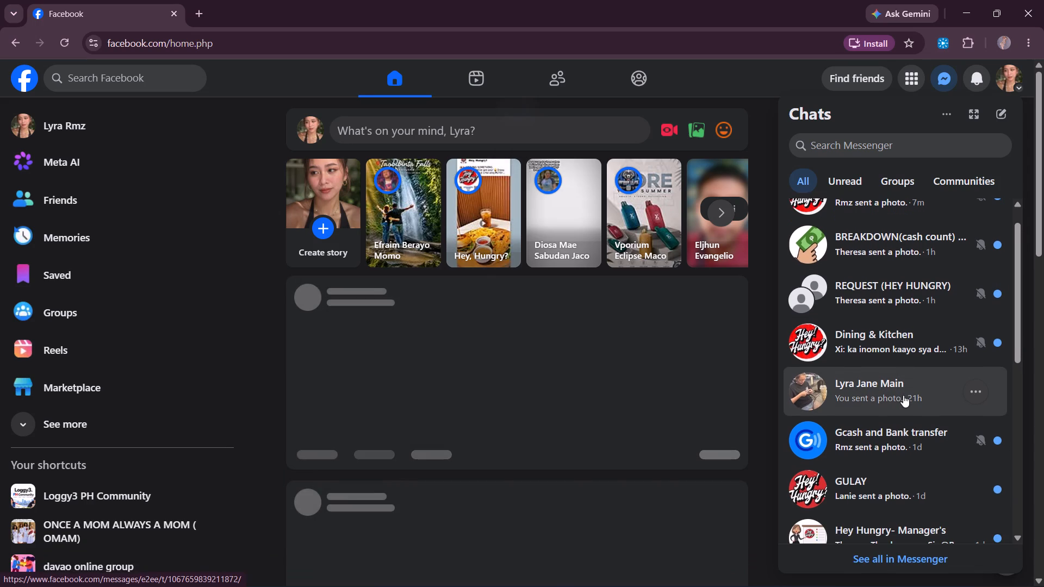
scroll(903, 395, "down", 1)
scroll(874, 403, "up", 1)
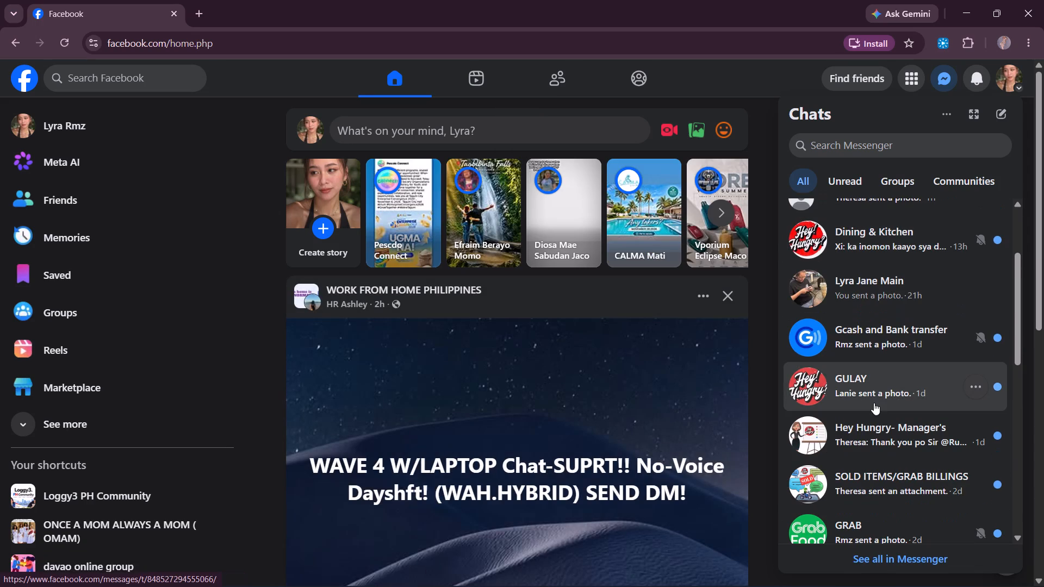
scroll(874, 403, "up", 1)
scroll(866, 261, "down", 1)
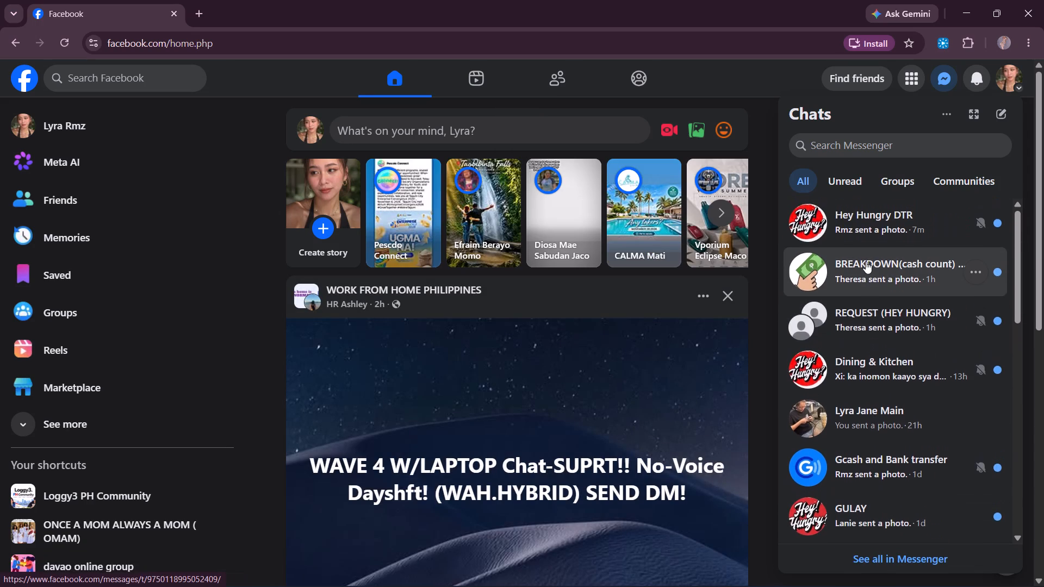
scroll(866, 261, "down", 2)
left_click(892, 353)
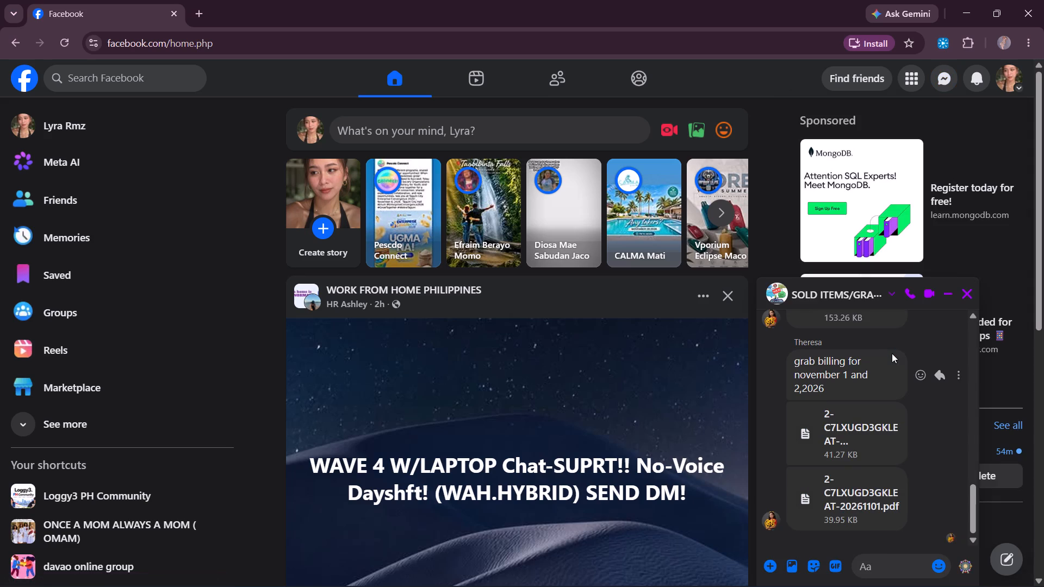
Review the recent sold-items spreadsheets and Grab billing files shared in the SOLD ITEMS/GRAB BILLINGS chat.
scroll(915, 420, "up", 2)
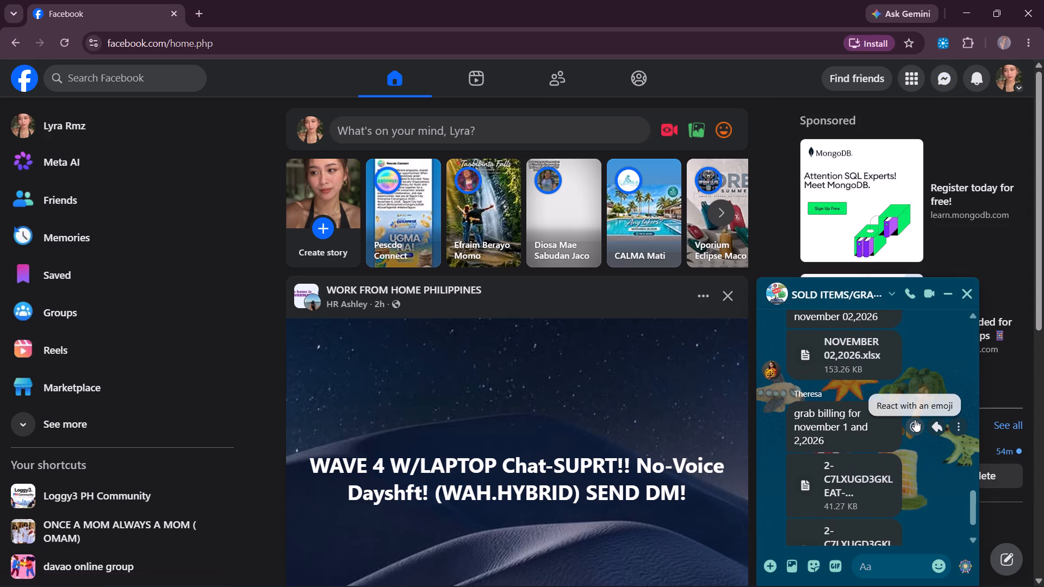
scroll(915, 420, "up", 1)
scroll(919, 366, "right", 1)
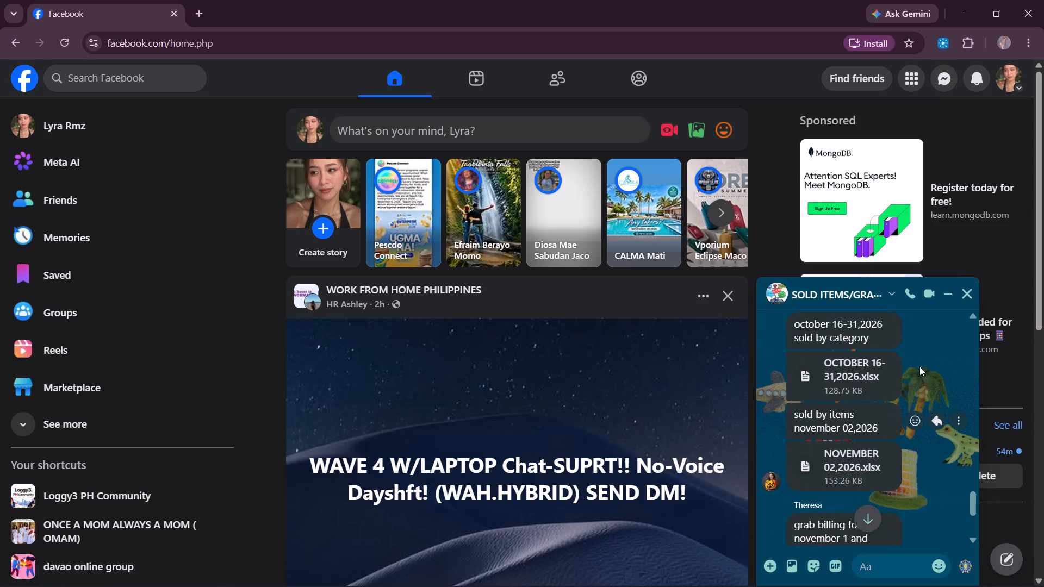
scroll(919, 366, "right", 1)
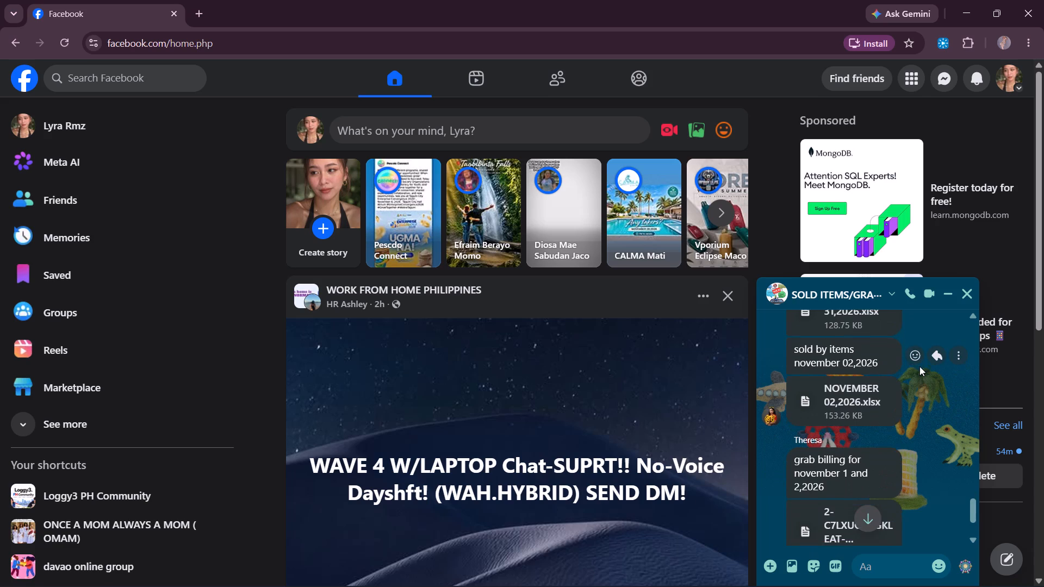
scroll(919, 366, "down", 4)
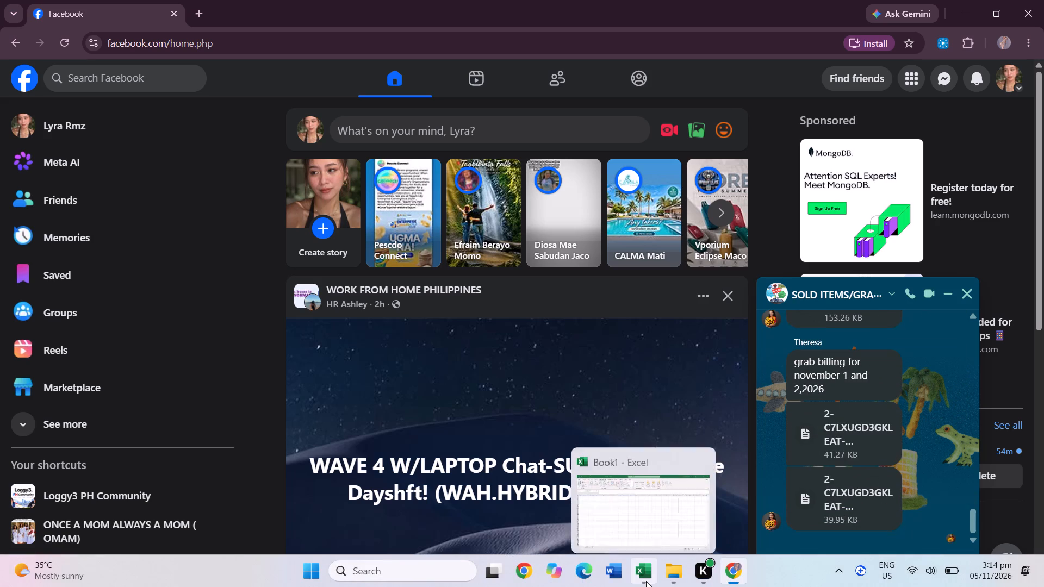
Open a new Chrome window with the Hey Hungry account profile and search Google for loyverse.
double_click(525, 576)
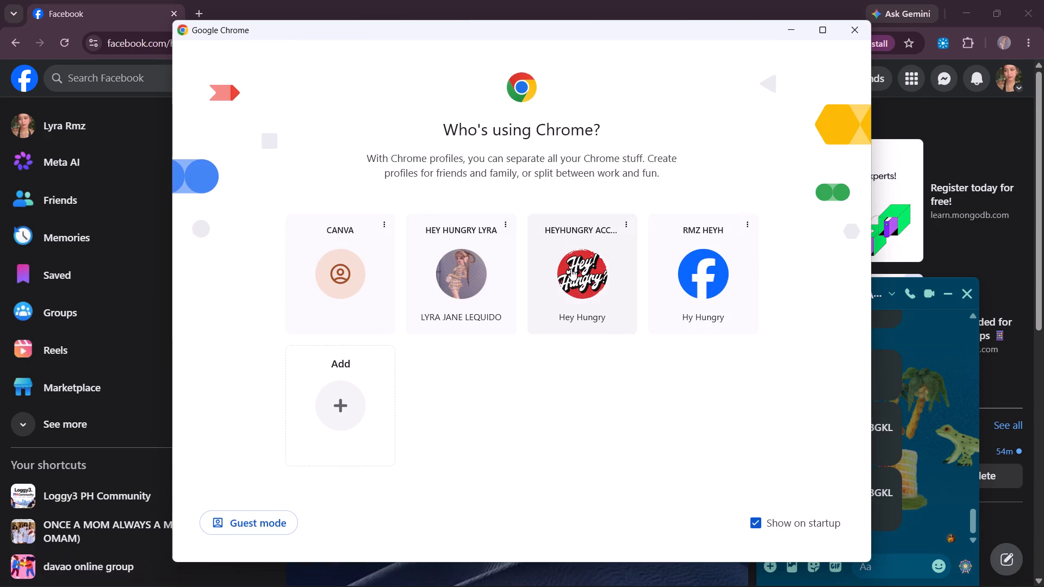
left_click(578, 270)
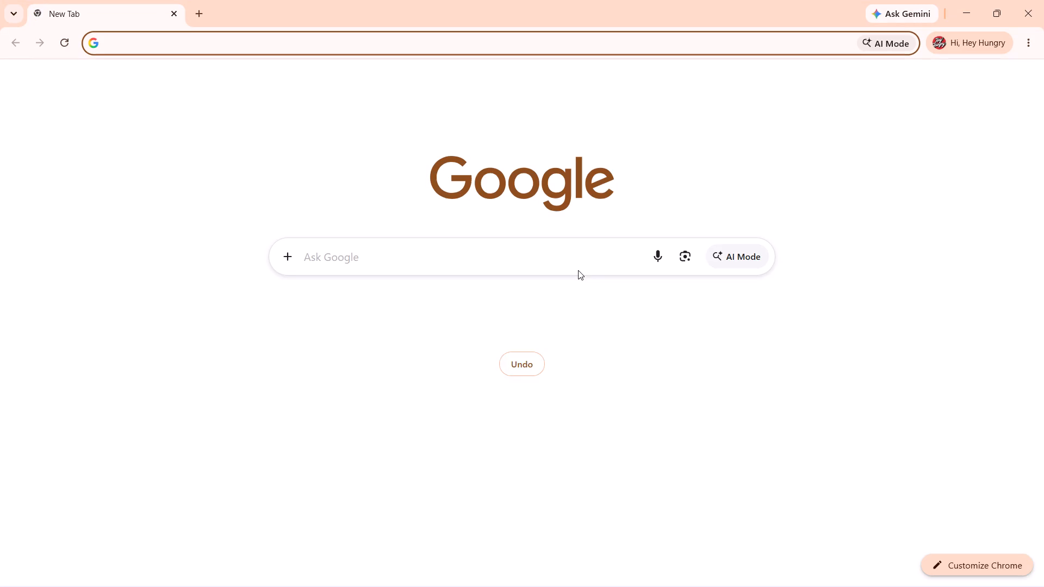
left_click(449, 266)
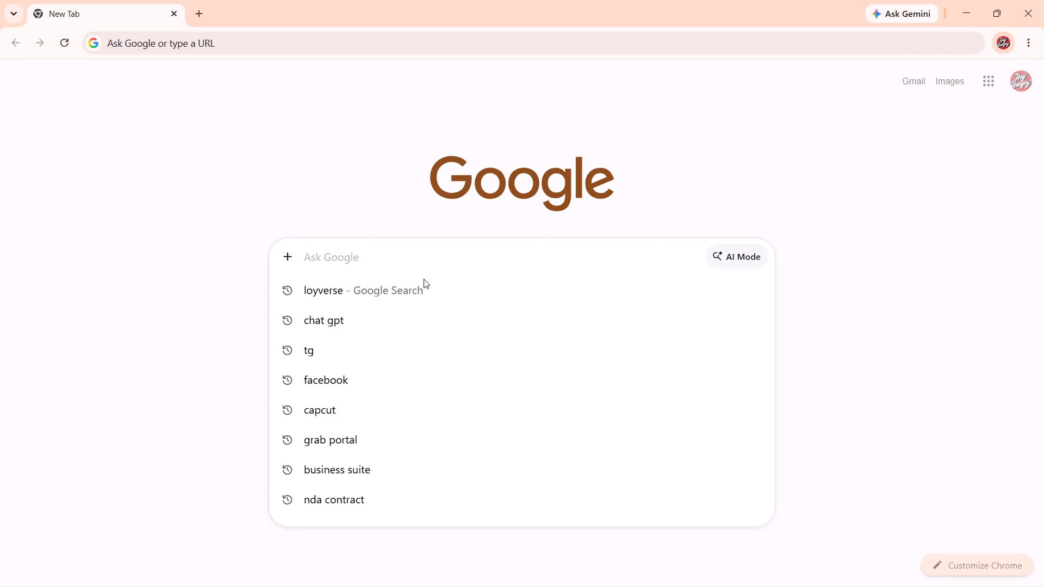
left_click(364, 291)
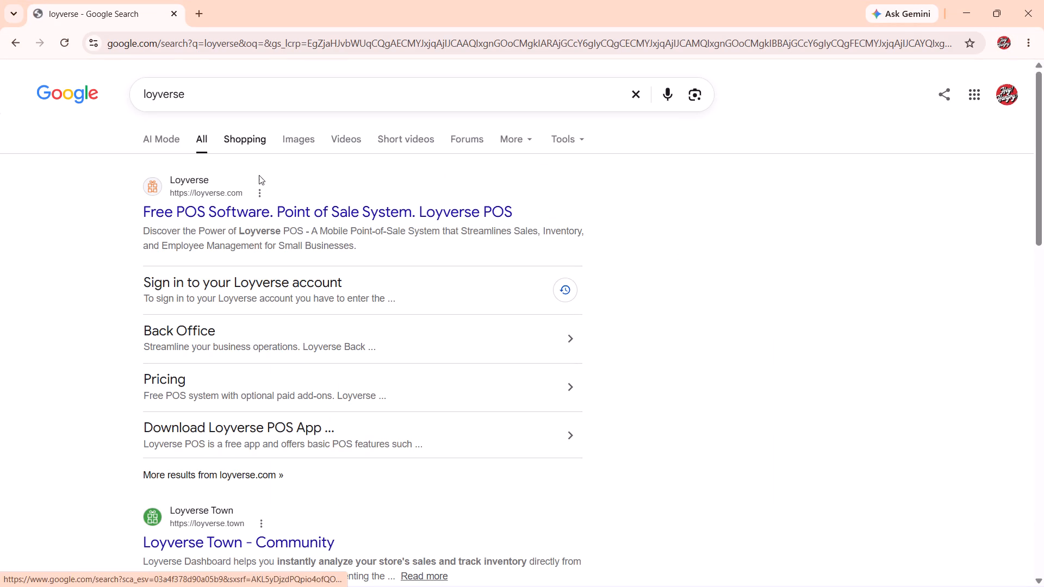
Switch to Chrome, open the Loyverse website from the search results and sign in to the Back Office.
left_click(281, 205)
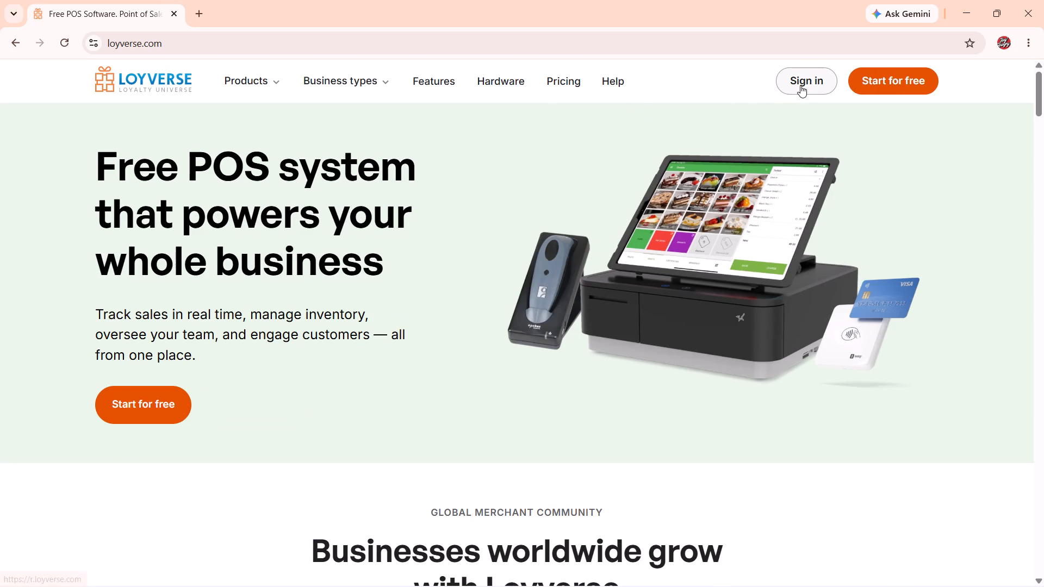
left_click(800, 85)
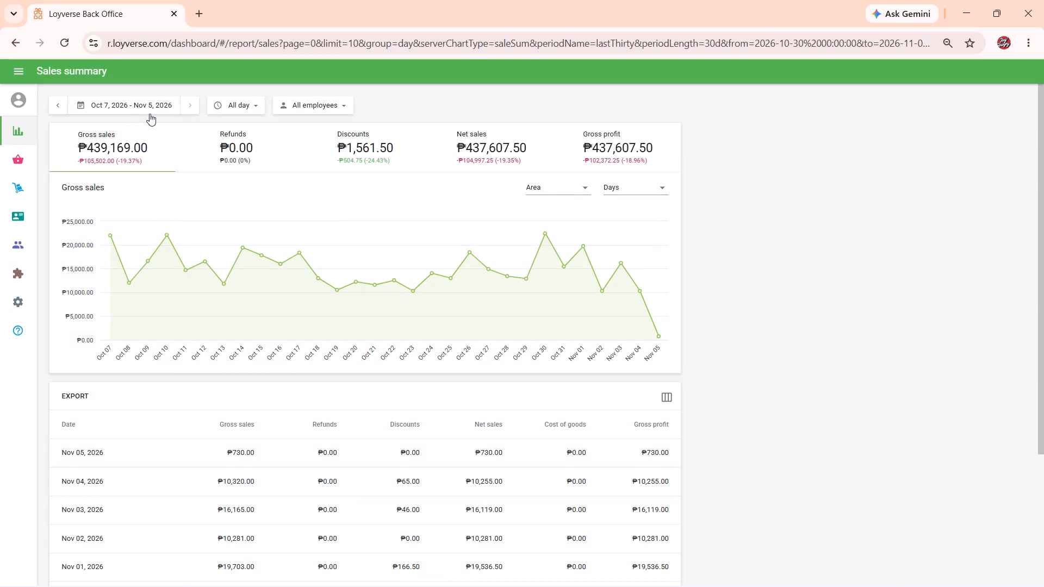
Set the sales report period to the single day November 3, 2026.
left_click(135, 103)
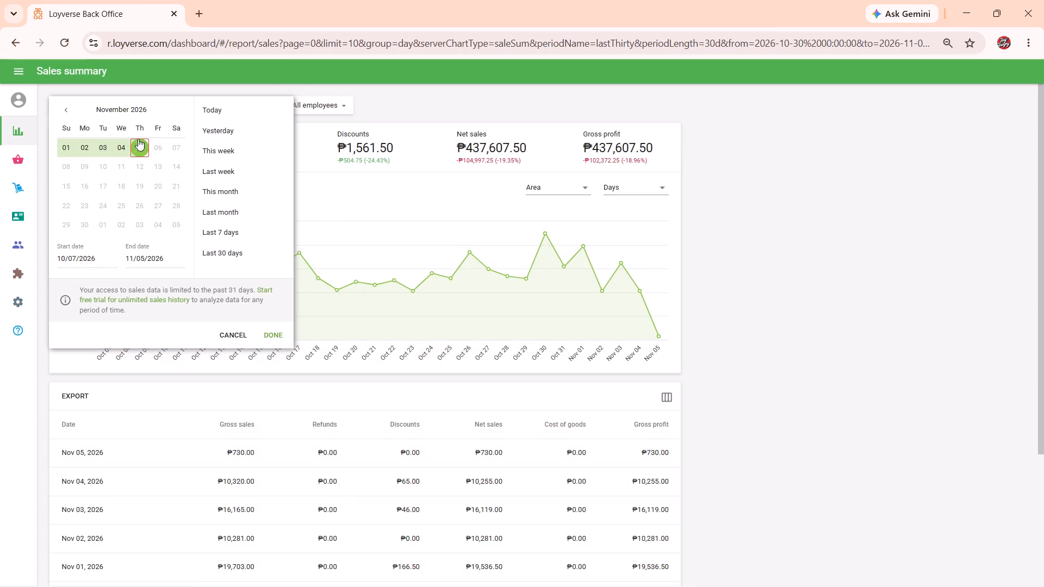
left_click(101, 145)
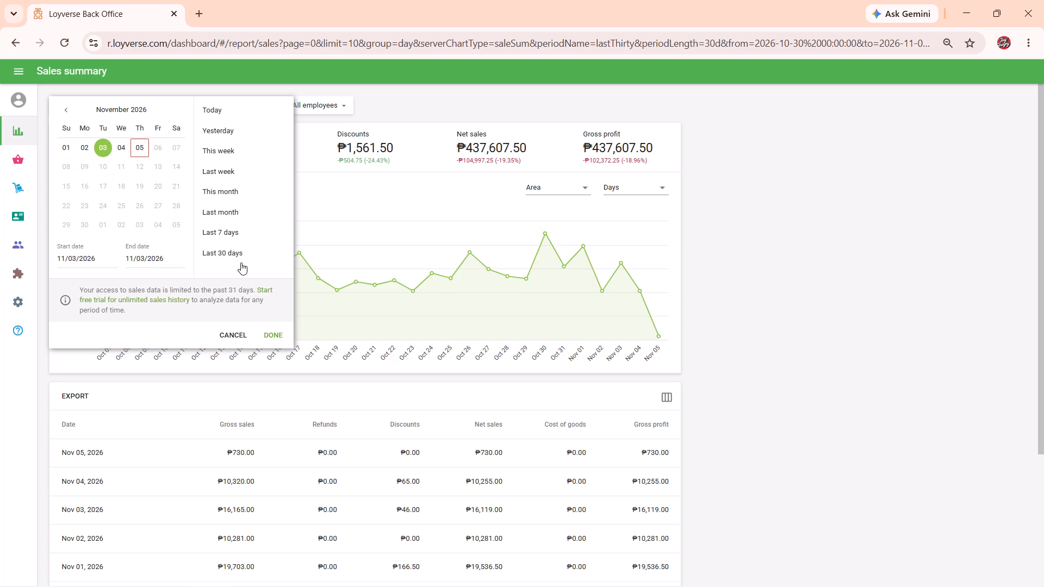
left_click(269, 336)
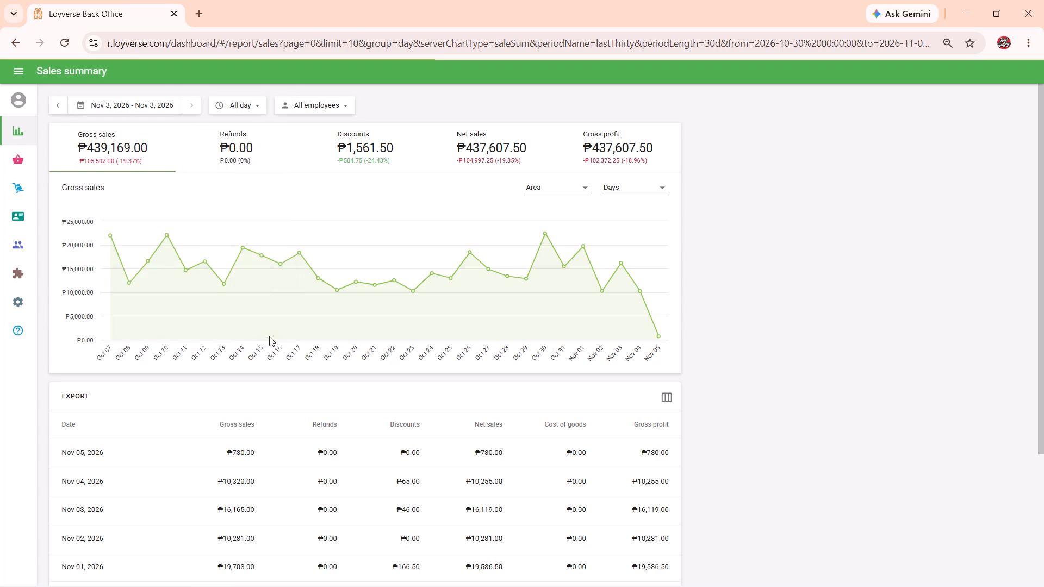
Open the Sales by item report and set its table to show 100 rows per page.
left_click(16, 122)
left_click(65, 148)
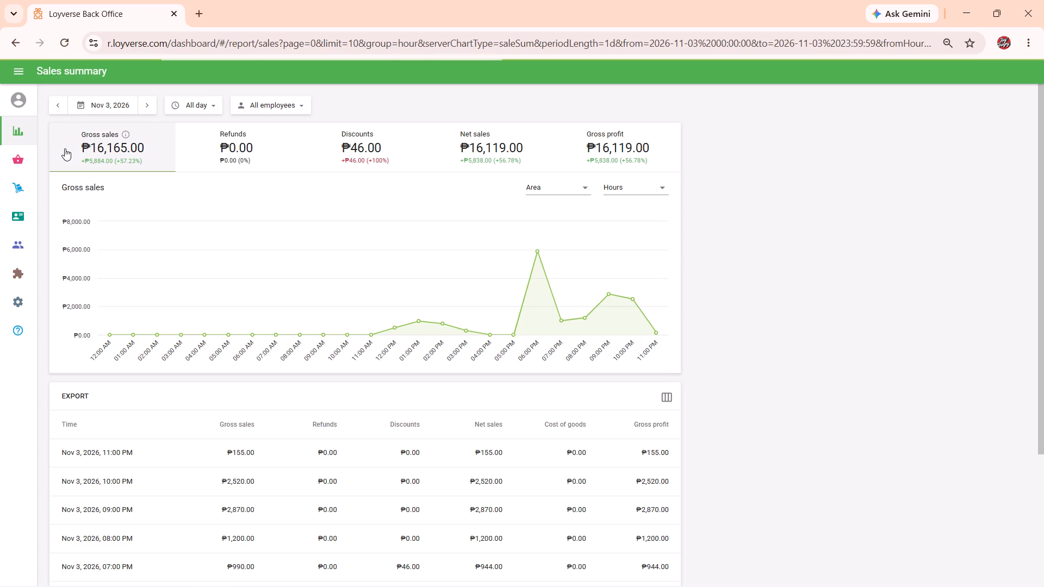
scroll(297, 367, "down", 6)
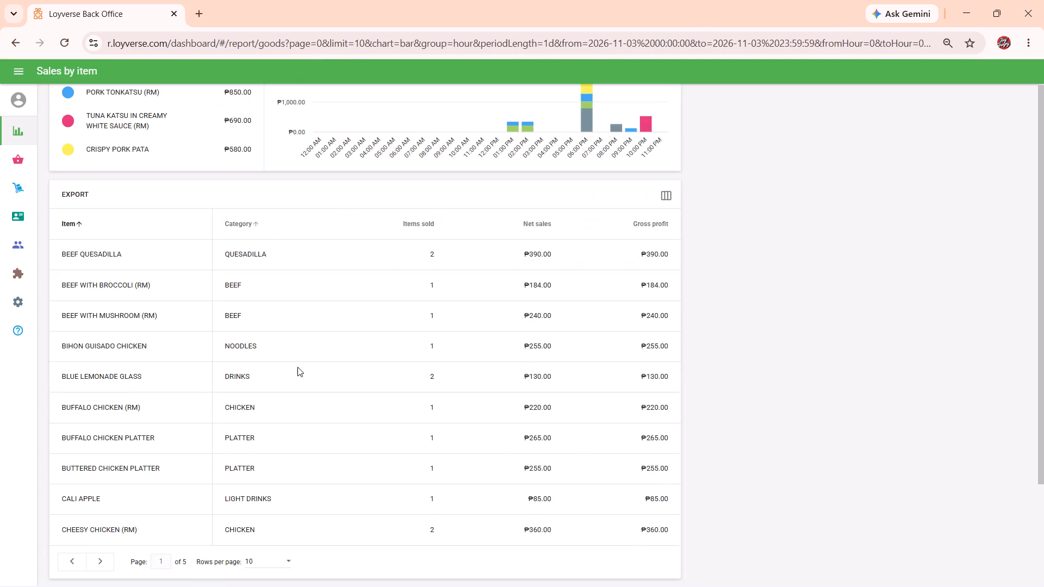
left_click(274, 561)
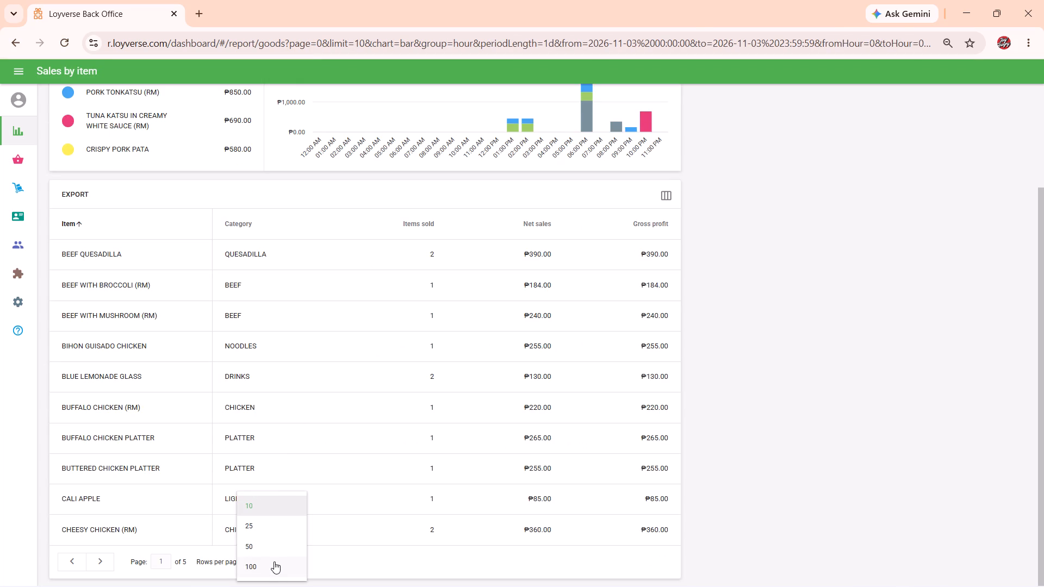
left_click(276, 568)
Capture a screenshot of the Sales by item table, from its column headings down to the CHICKEN PARMESAN (RM) row.
scroll(252, 418, "up", 2)
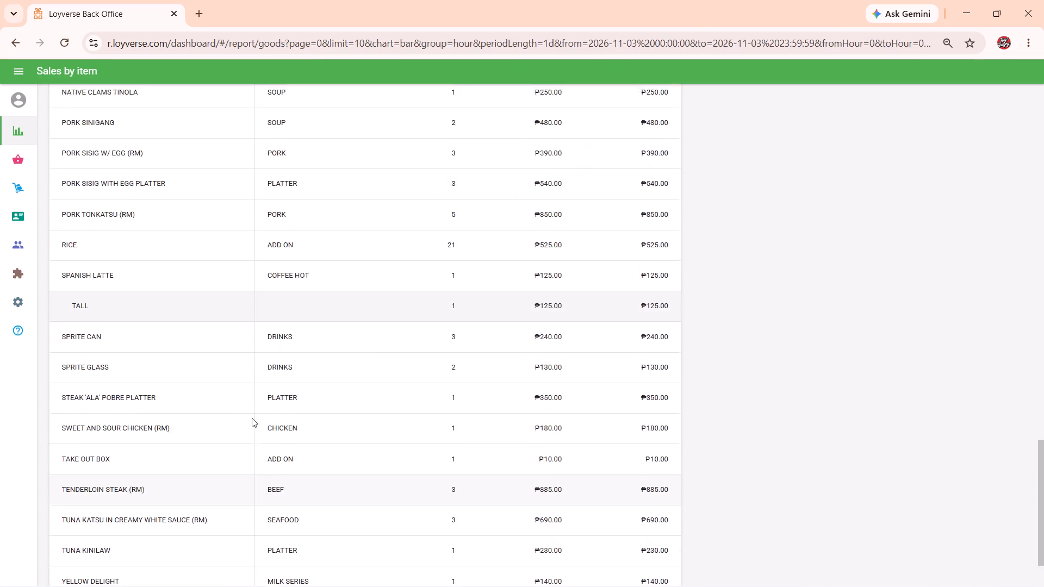
scroll(252, 418, "up", 6)
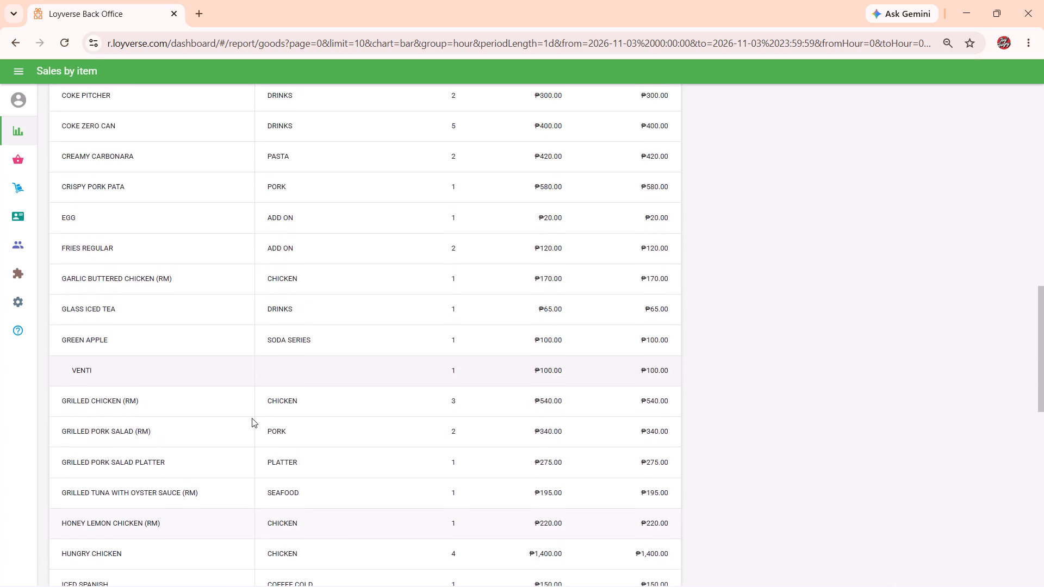
scroll(252, 418, "up", 3)
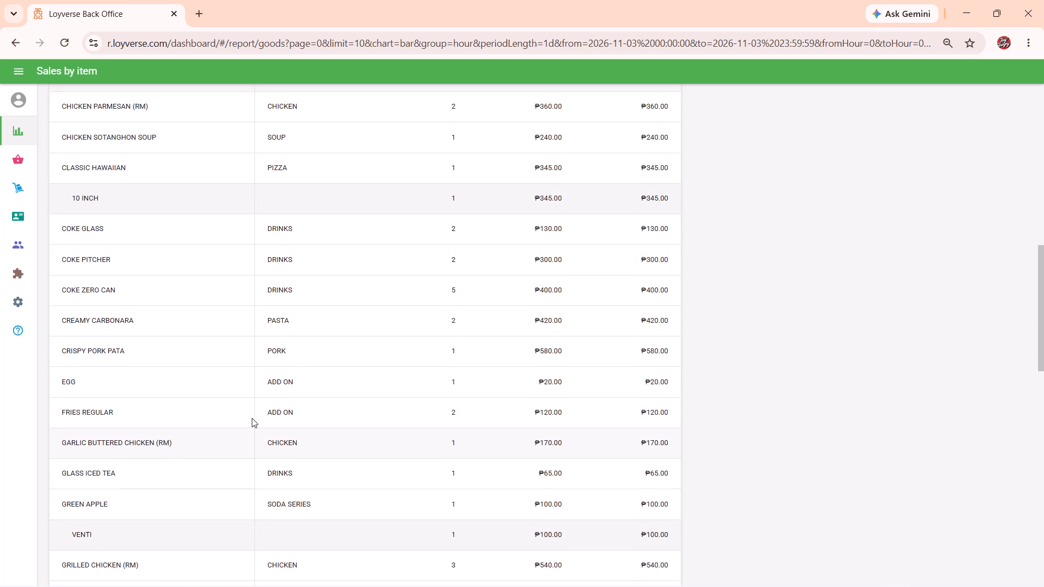
scroll(252, 418, "up", 1)
scroll(252, 418, "right", 1)
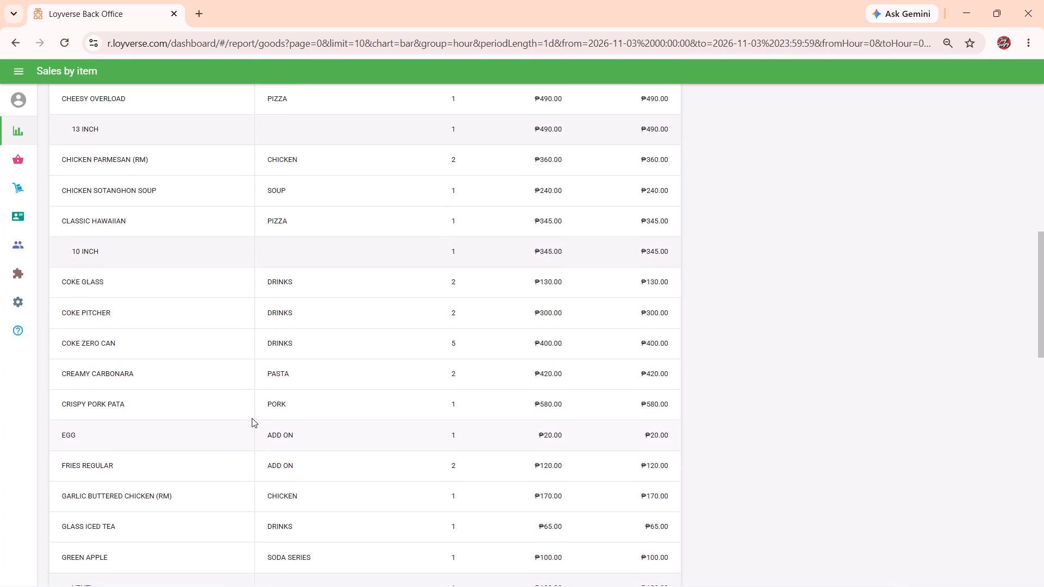
scroll(252, 418, "right", 3)
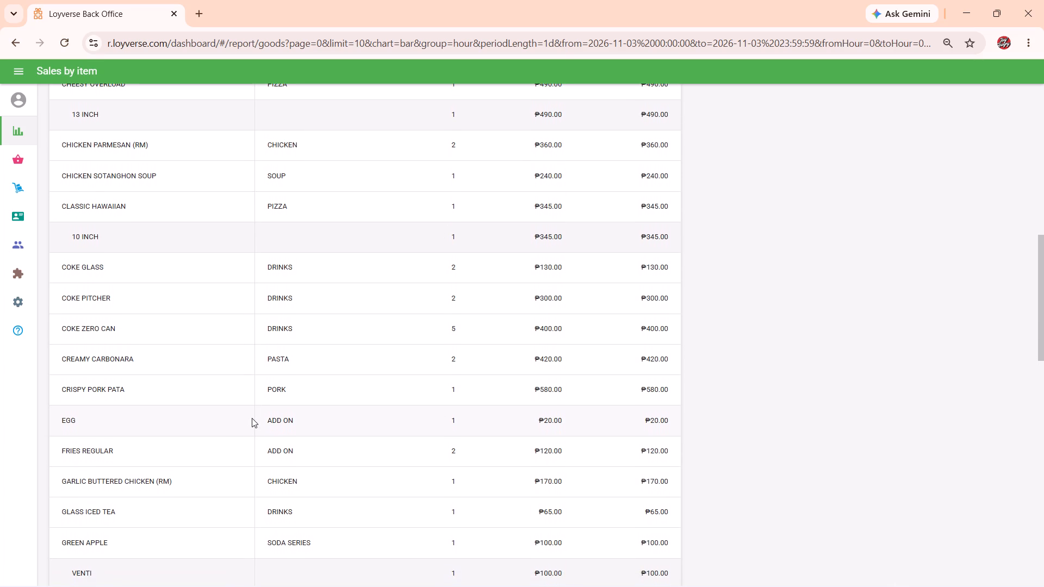
scroll(252, 418, "right", 1)
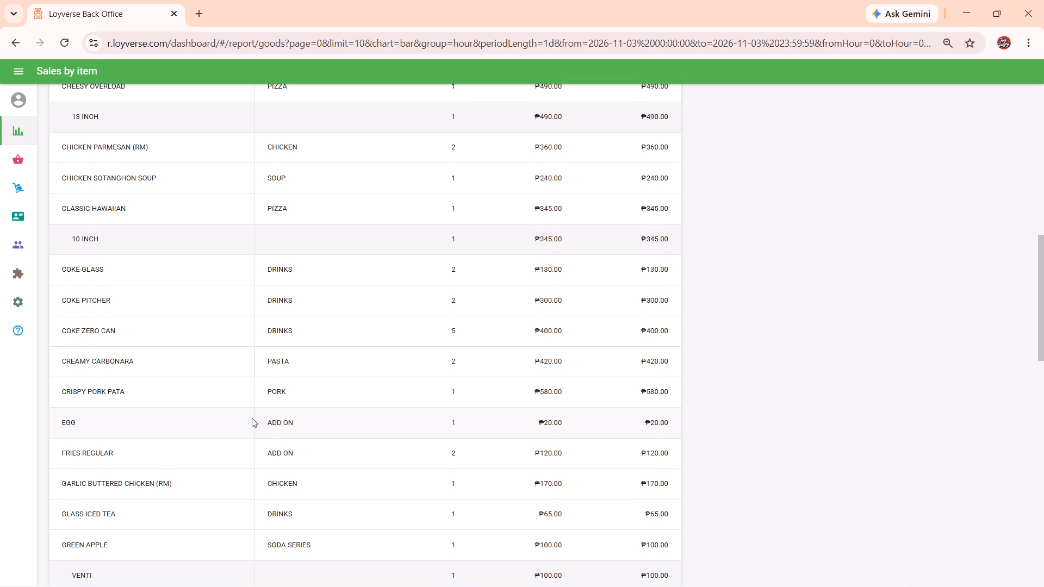
left_click(252, 418)
scroll(252, 418, "up", 7)
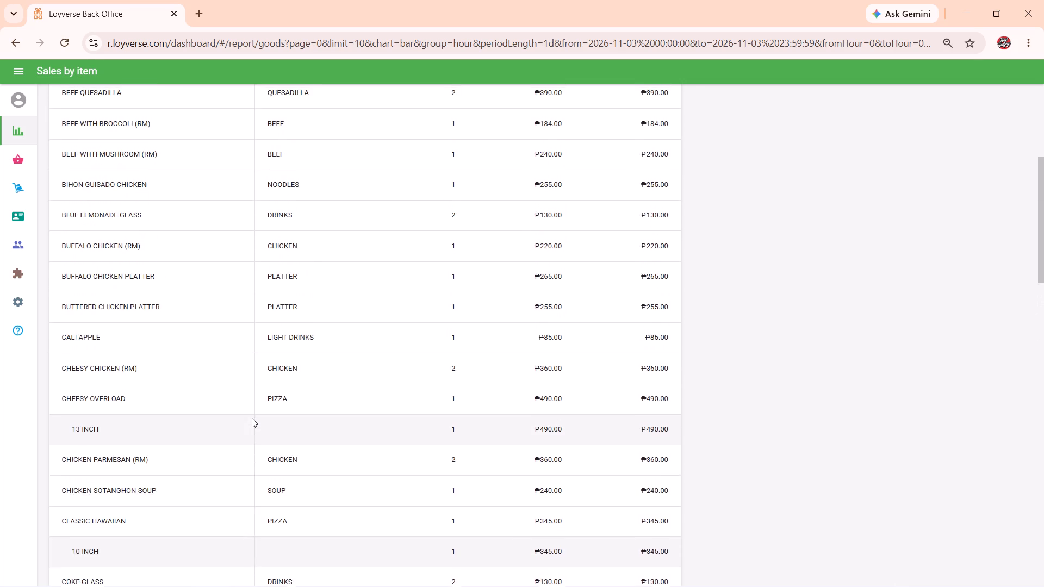
scroll(252, 418, "up", 1)
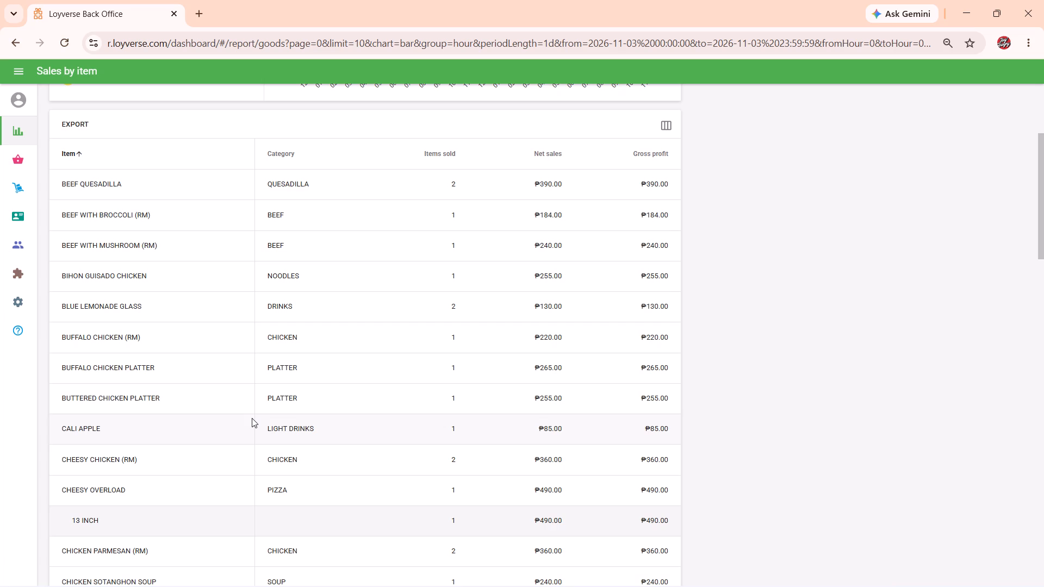
key("Print")
left_click_drag(41, 82, 634, 513)
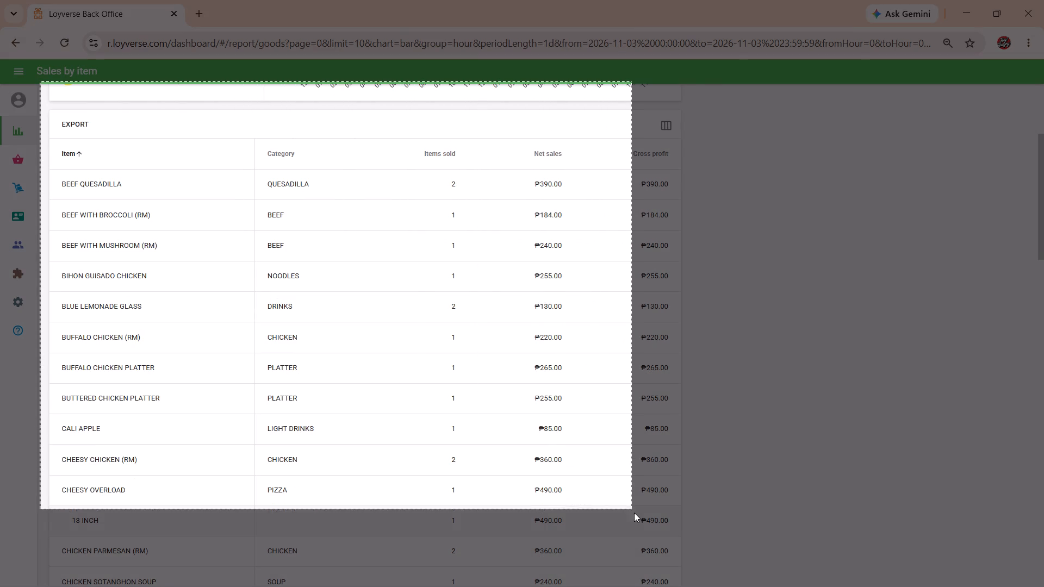
left_click_drag(634, 513, 684, 566)
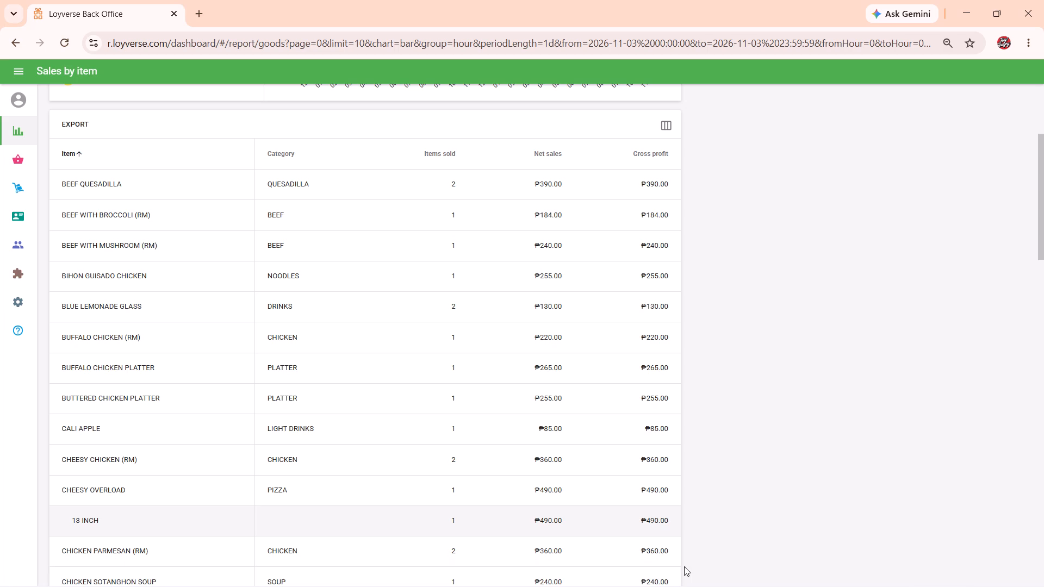
Switch to the Book1 workbook in Excel and paste the captured screenshot at cell A3.
left_click(620, 573)
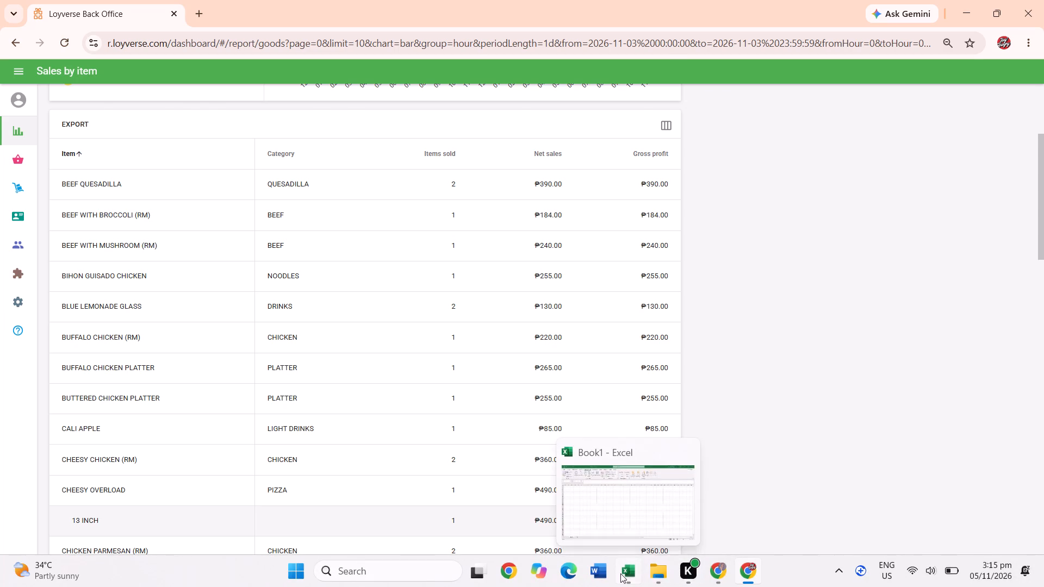
left_click(19, 180)
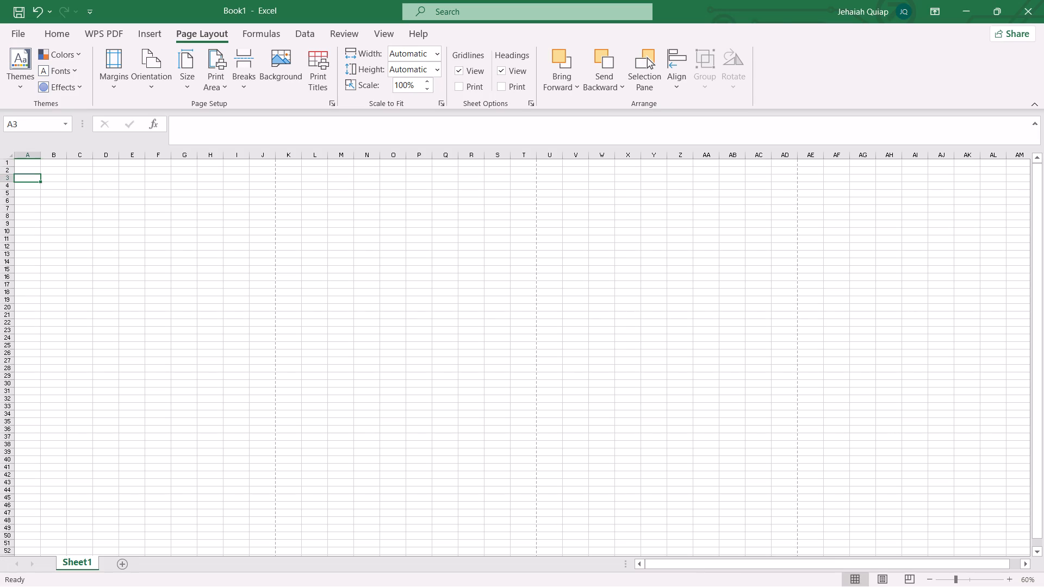
key("ctrl+v")
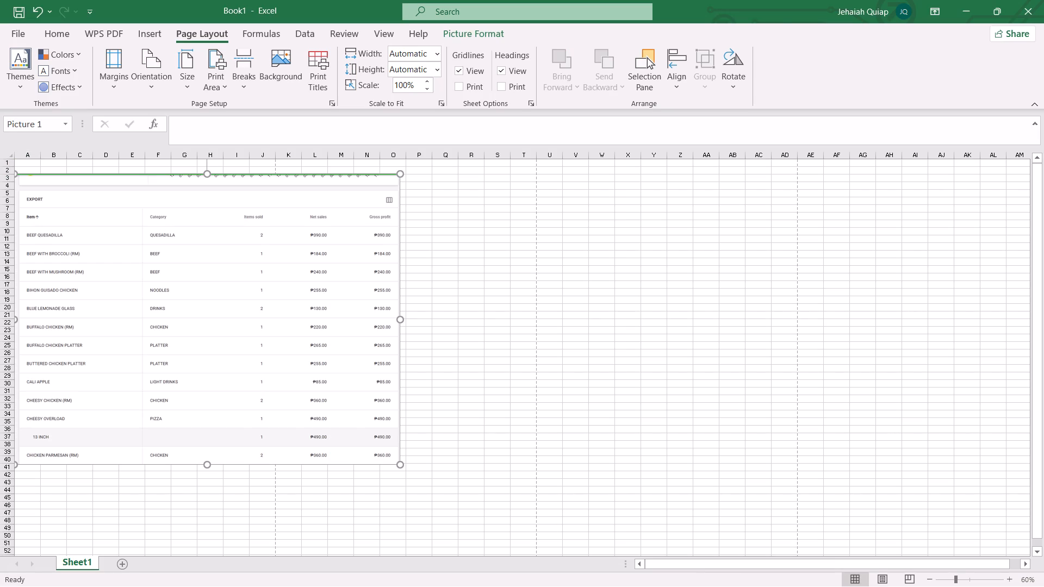
Shrink and flatten the pasted screenshot to fit columns A to I, placing it at about rows 7 to 18.
left_click_drag(399, 174, 220, 283)
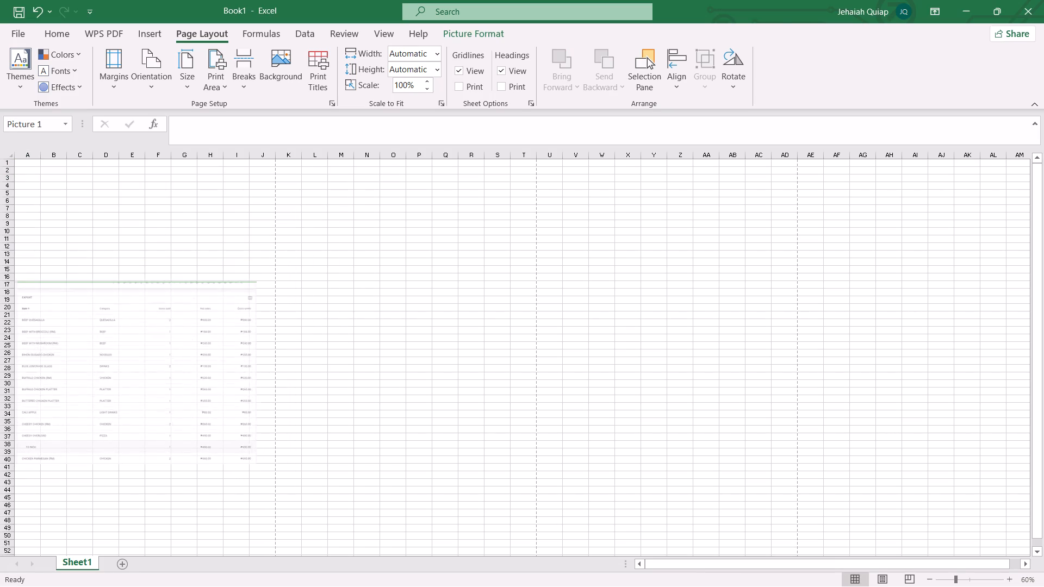
left_click_drag(220, 283, 216, 290)
left_click_drag(127, 289, 167, 372)
left_click_drag(176, 407, 141, 294)
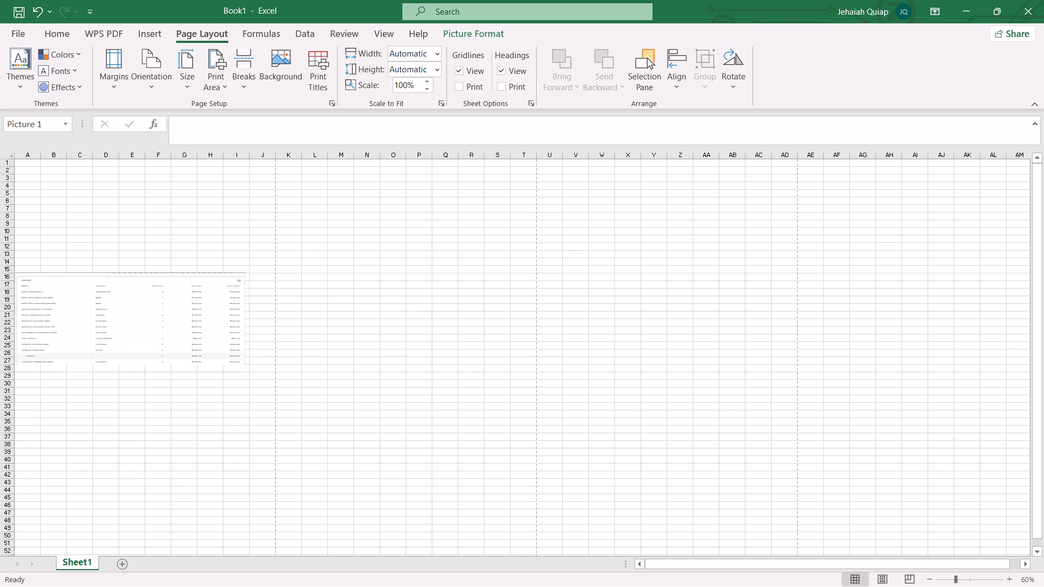
left_click_drag(141, 294, 128, 238)
Fill cells A1 to J1 with yellow and merge and centre them as a heading bar.
left_click_drag(22, 161, 260, 166)
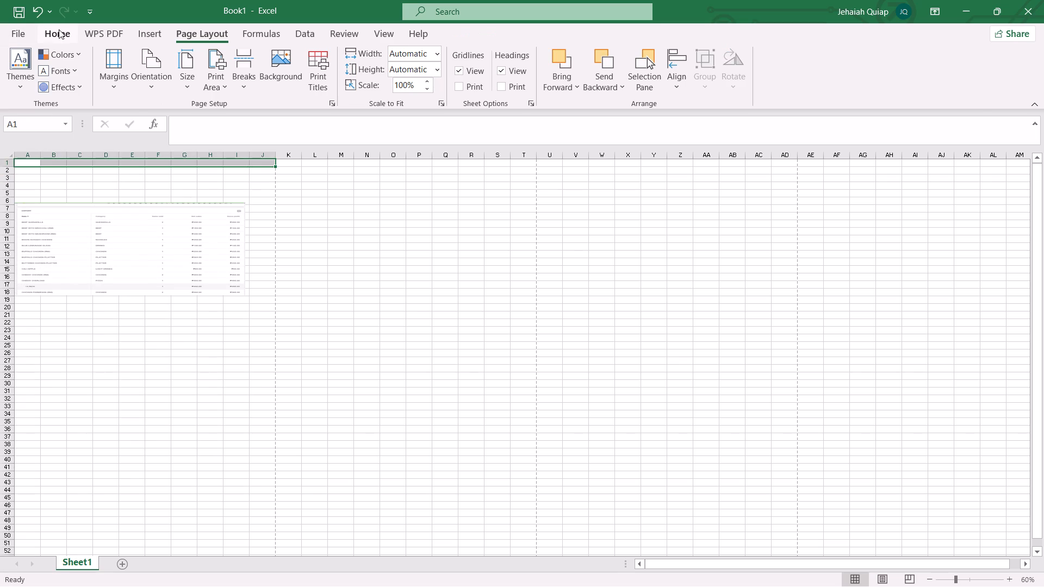
left_click(59, 29)
left_click(170, 80)
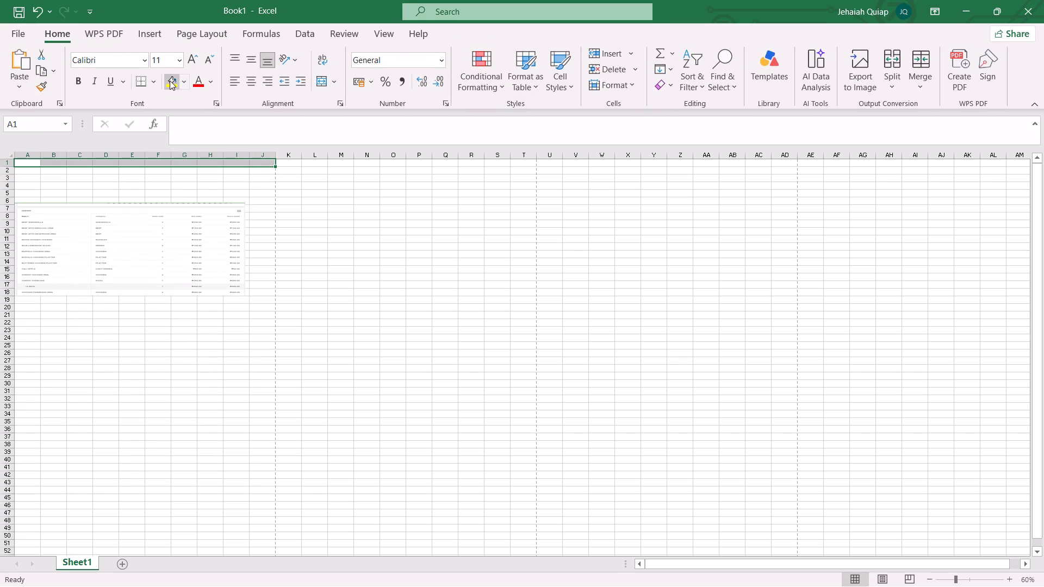
left_click(320, 83)
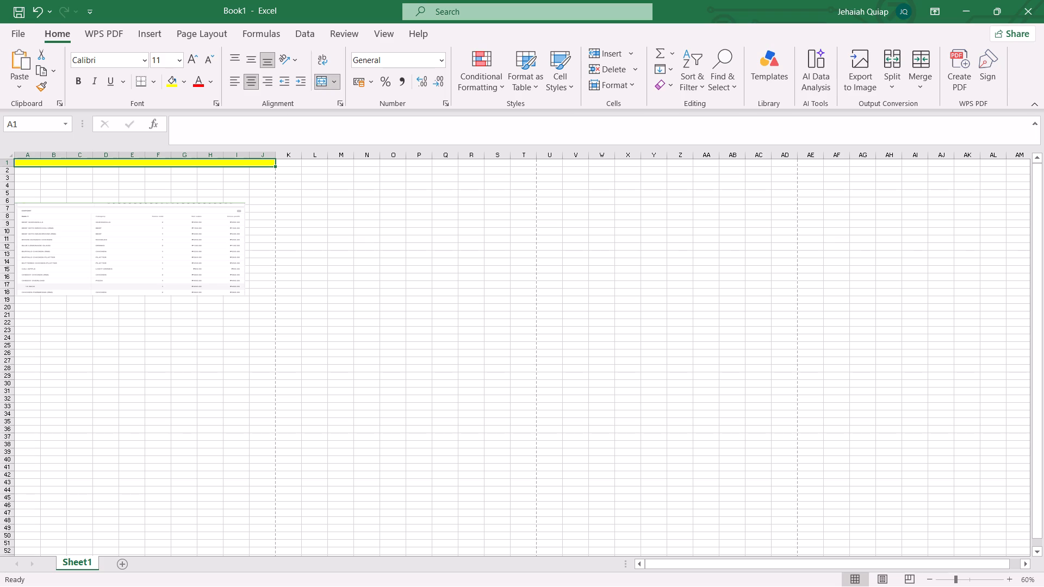
Enter the heading NOVEMBER 3,2026 in the merged yellow cell in row 1.
double_click(161, 161)
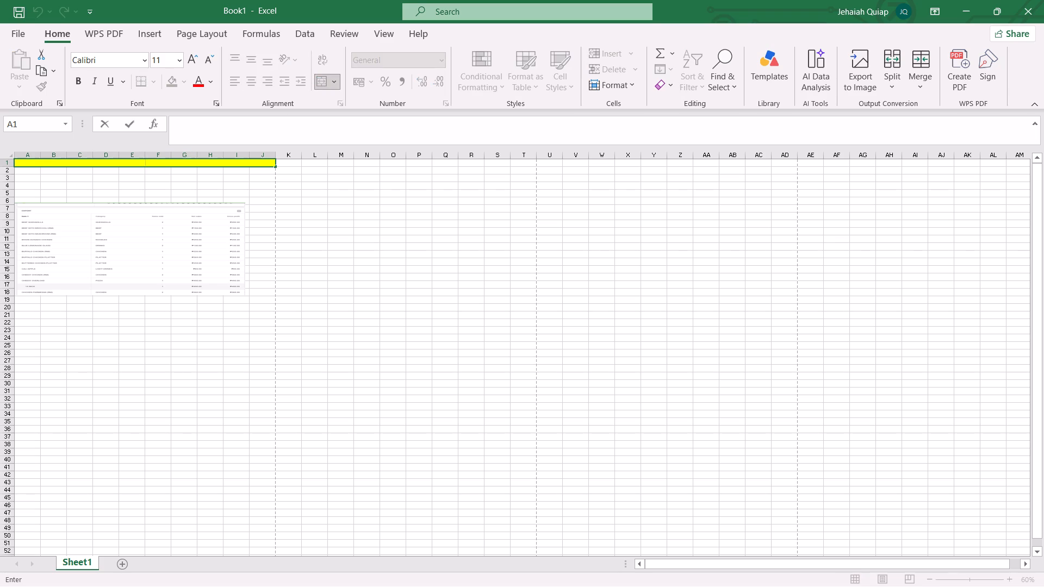
type("NOVEMBER R")
key("3")
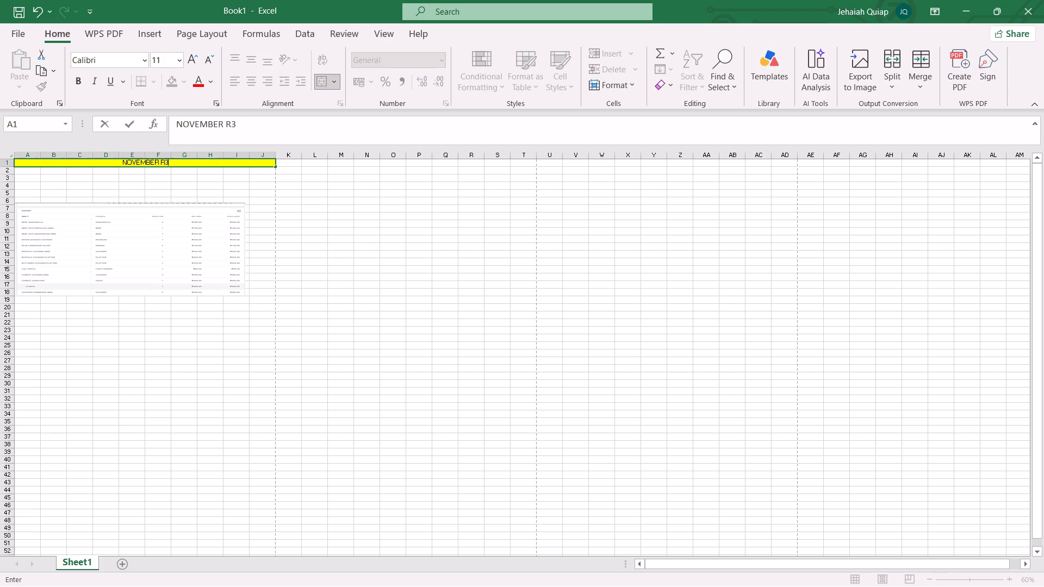
key("BackSpace")
key("BackSpace")
type("3,2026")
left_click(184, 230)
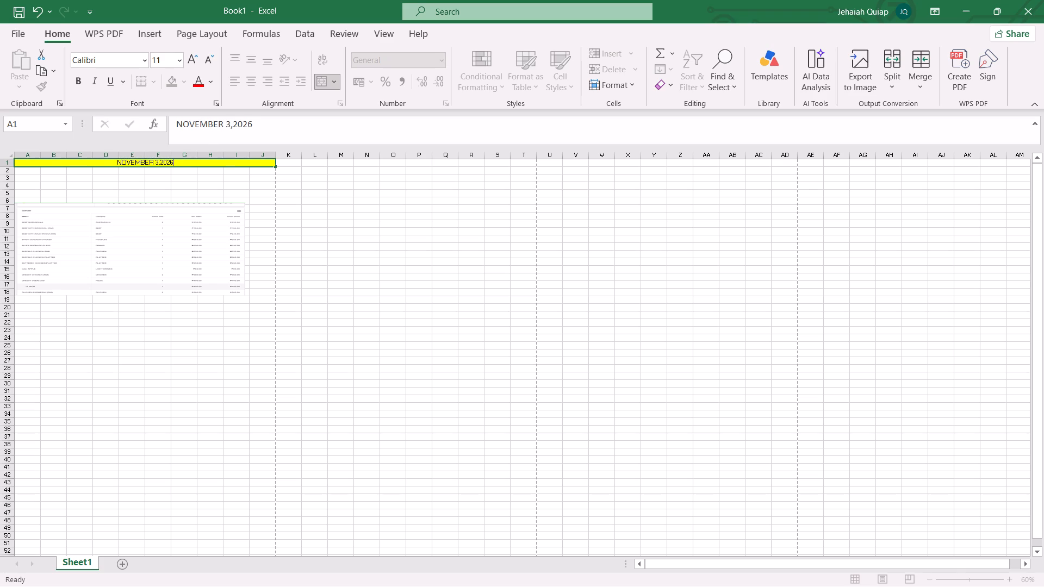
Move the screenshot up to start at row 3 and stretch its height to reach about row 16.
left_click_drag(150, 236, 141, 208)
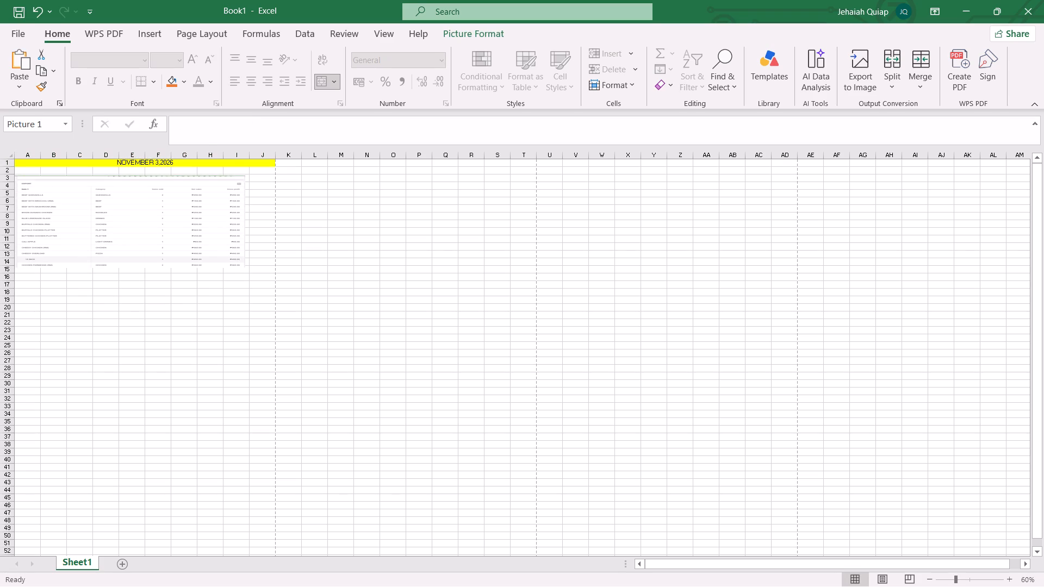
left_click_drag(141, 208, 141, 208)
left_click_drag(130, 270, 130, 280)
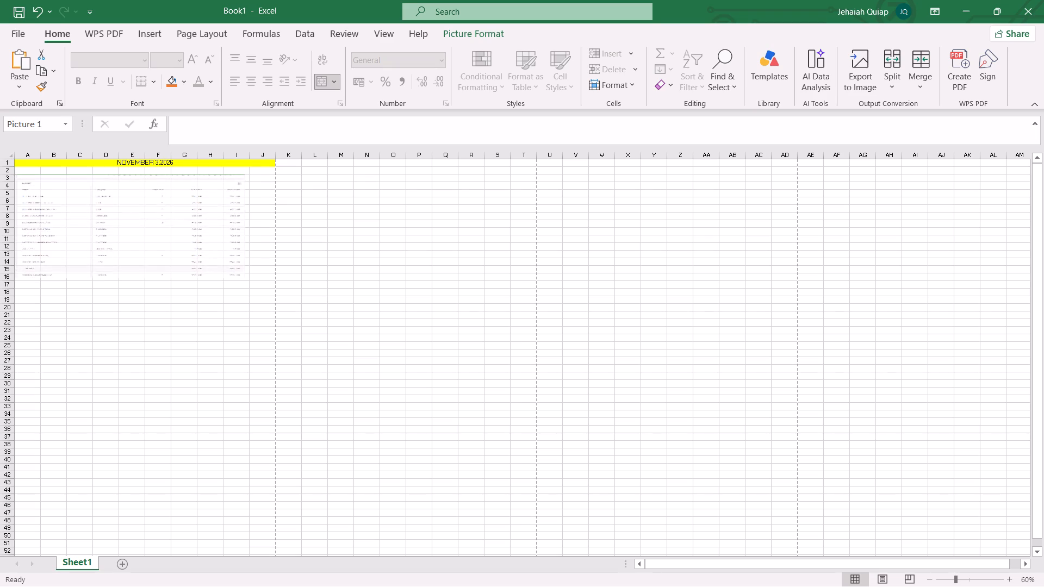
left_click_drag(130, 280, 132, 278)
left_click(304, 248)
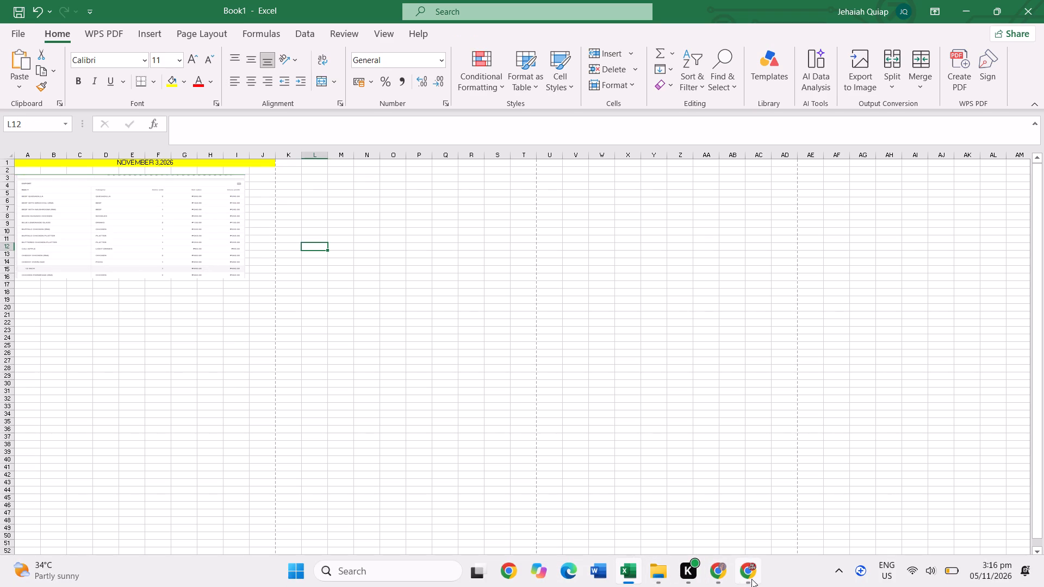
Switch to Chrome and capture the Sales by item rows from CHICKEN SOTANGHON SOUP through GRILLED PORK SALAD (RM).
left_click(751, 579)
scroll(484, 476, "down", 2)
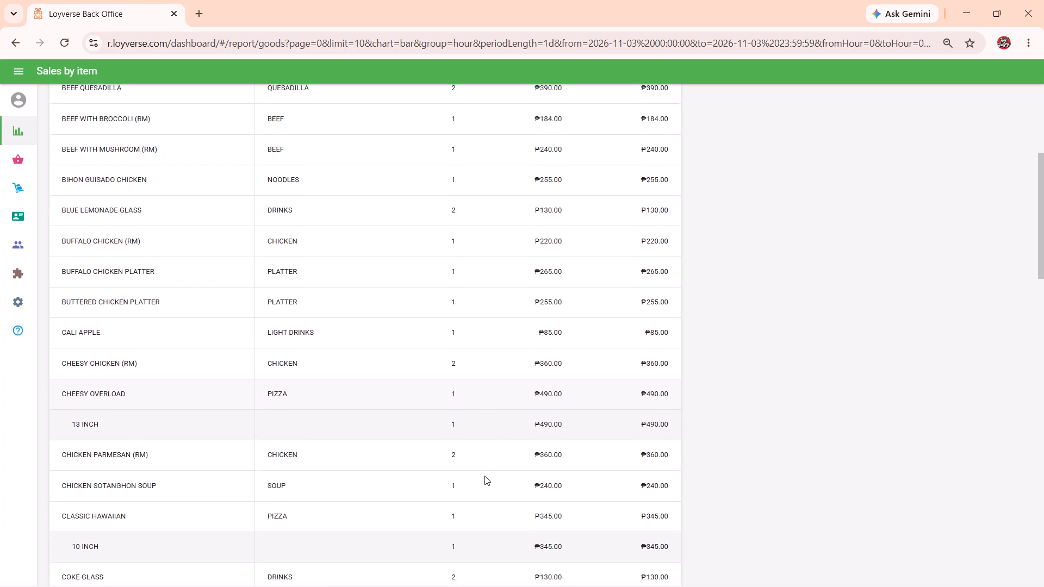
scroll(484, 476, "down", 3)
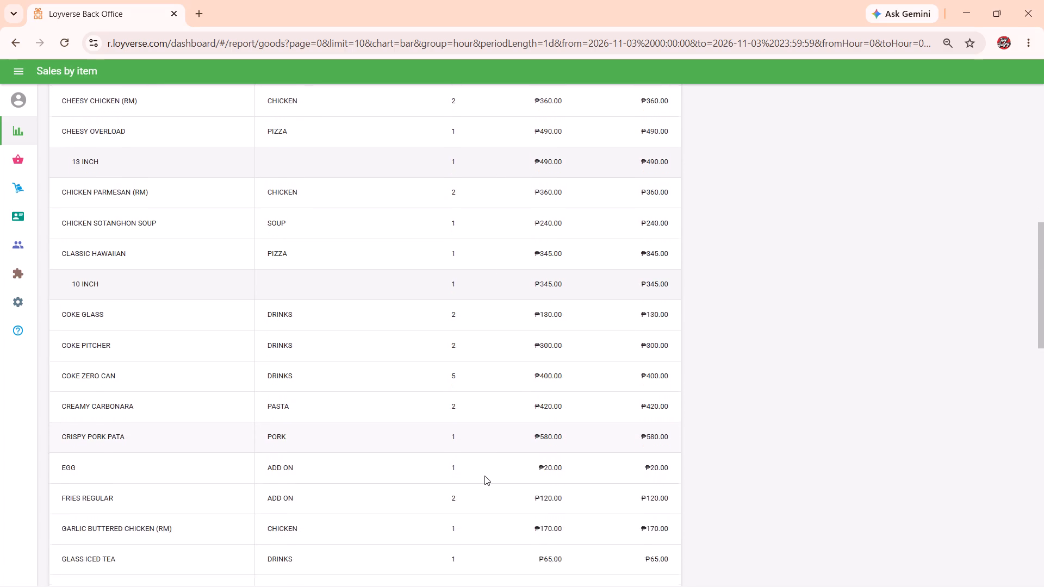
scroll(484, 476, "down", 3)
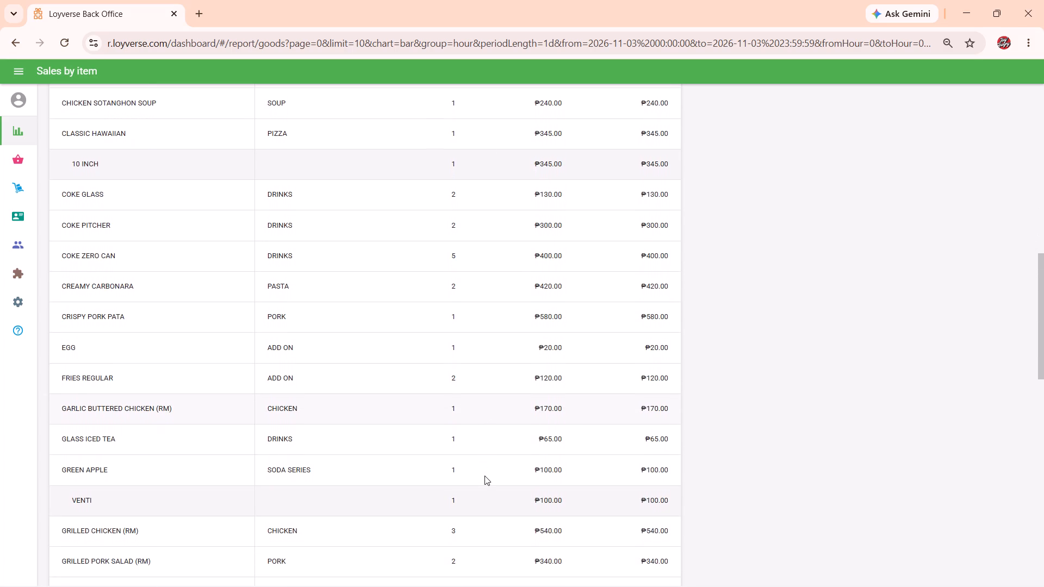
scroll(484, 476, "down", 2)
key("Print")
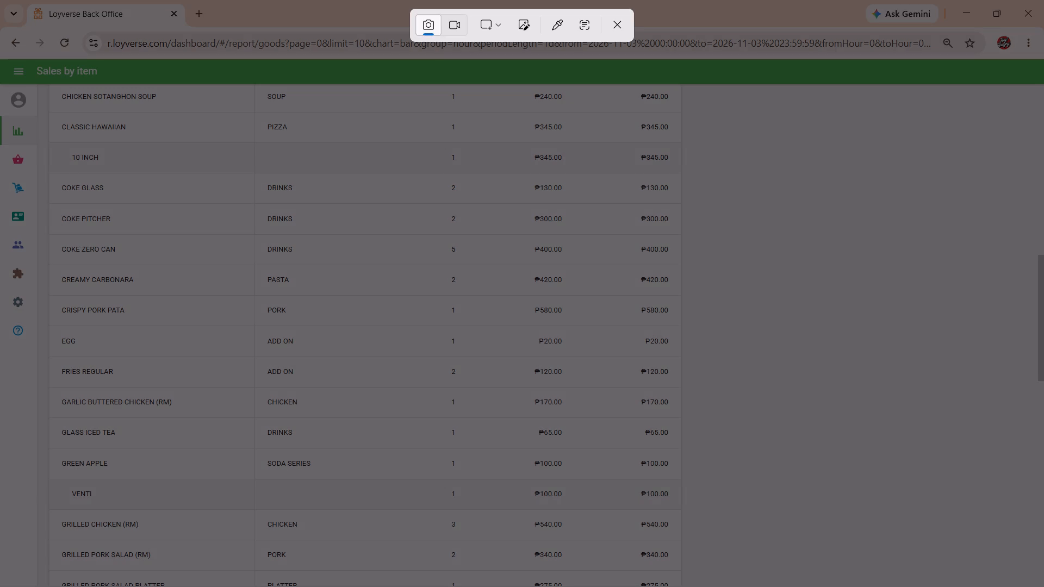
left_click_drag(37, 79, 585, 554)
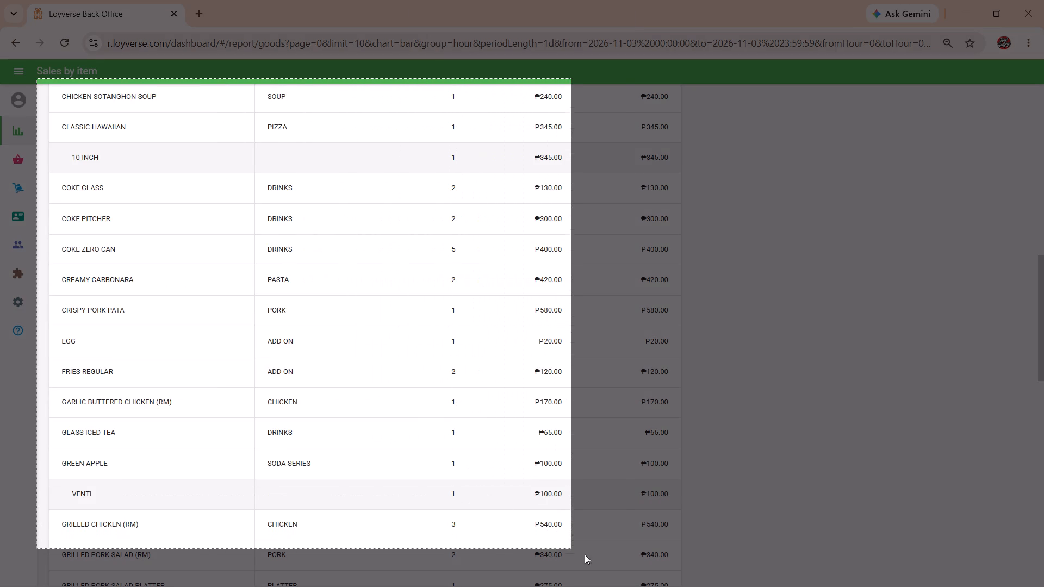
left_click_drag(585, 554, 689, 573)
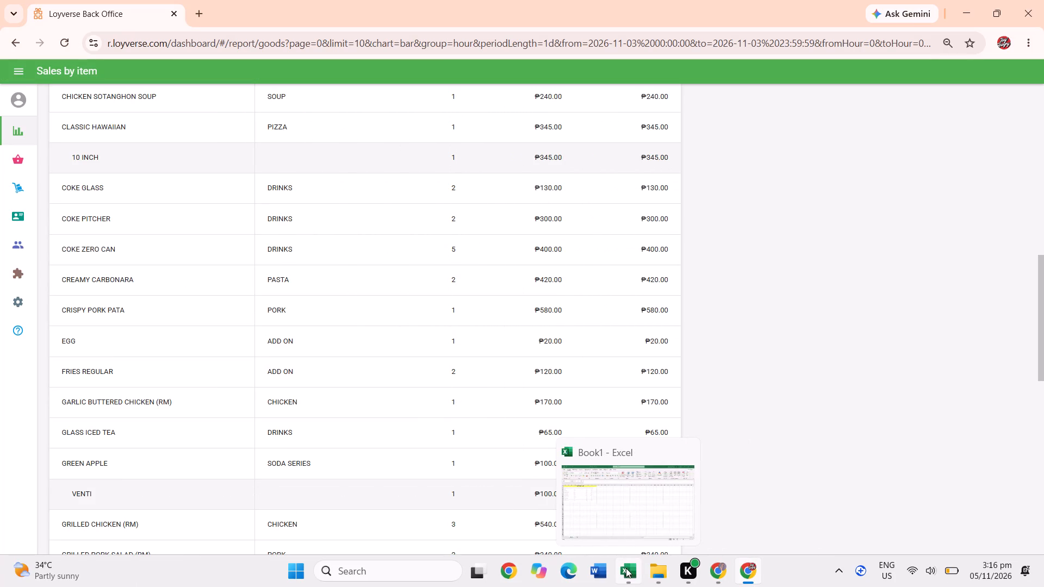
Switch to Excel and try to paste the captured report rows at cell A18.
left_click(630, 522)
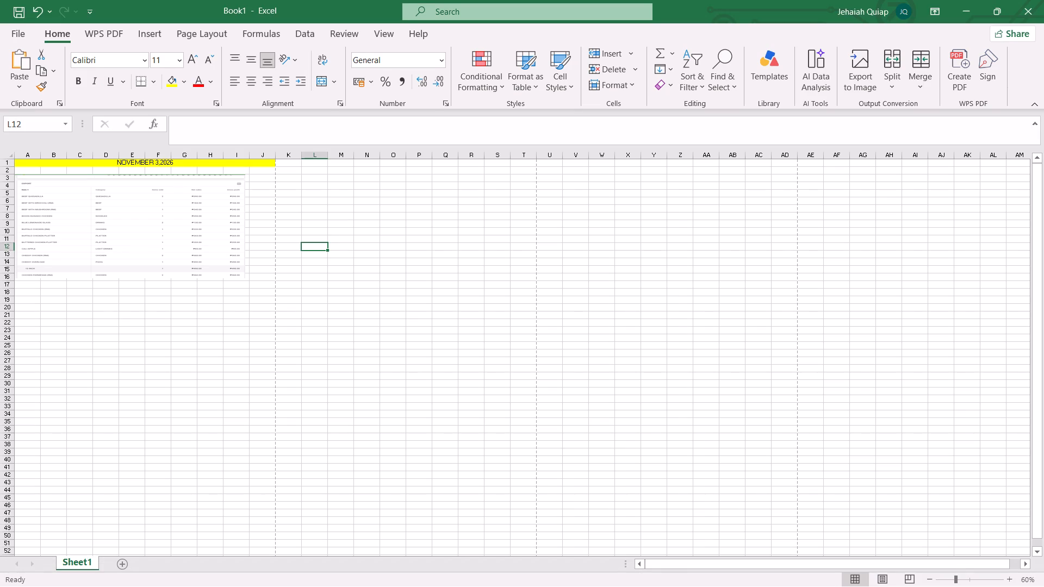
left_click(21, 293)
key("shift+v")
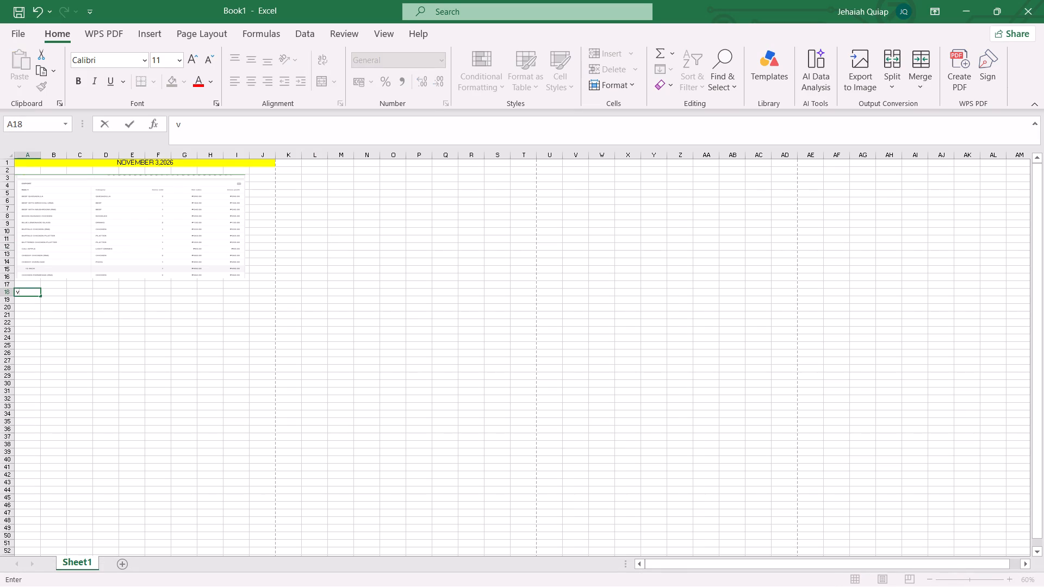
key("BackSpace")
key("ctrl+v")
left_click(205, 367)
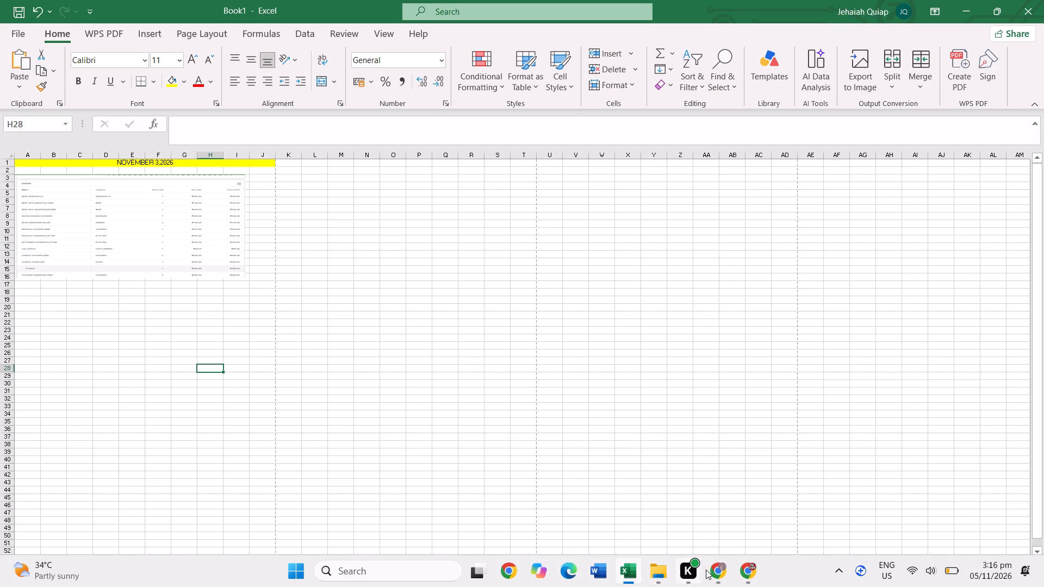
Return to the Loyverse report in Chrome and recapture all columns from CHICKEN SOTANGHON SOUP through GRILLED PORK SALAD (RM).
left_click(742, 575)
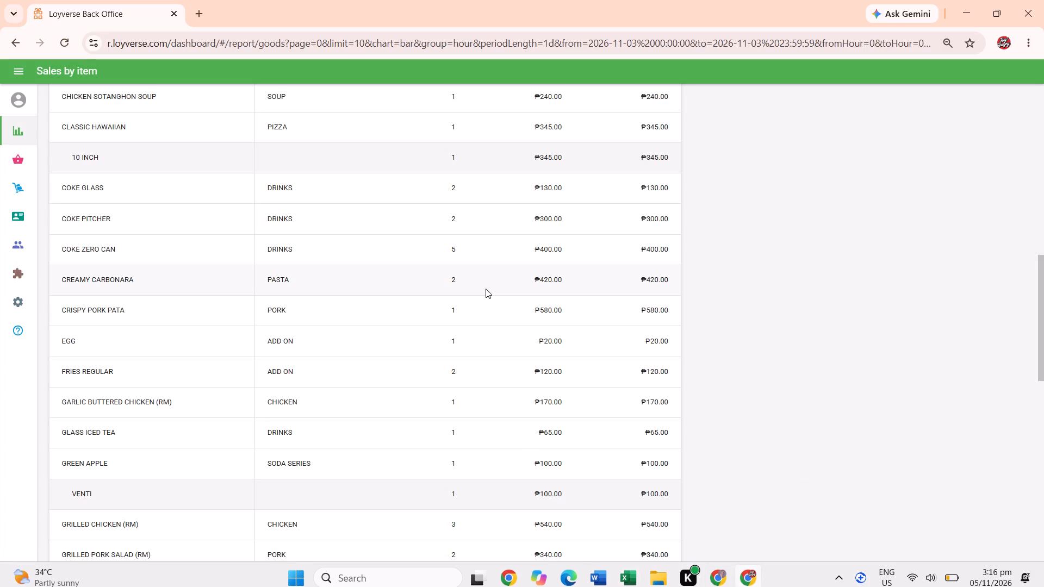
key("Print")
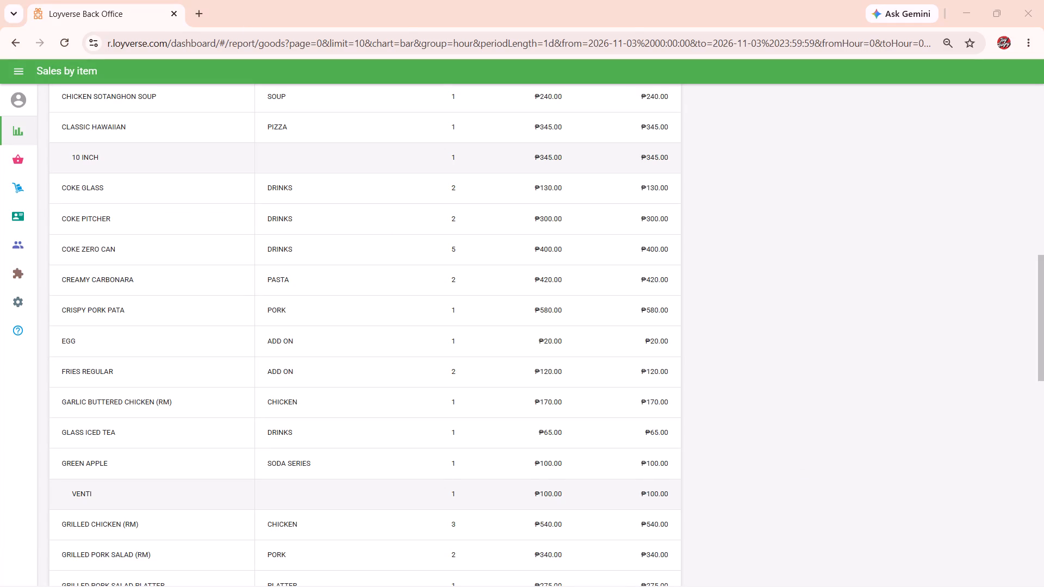
left_click_drag(43, 79, 549, 486)
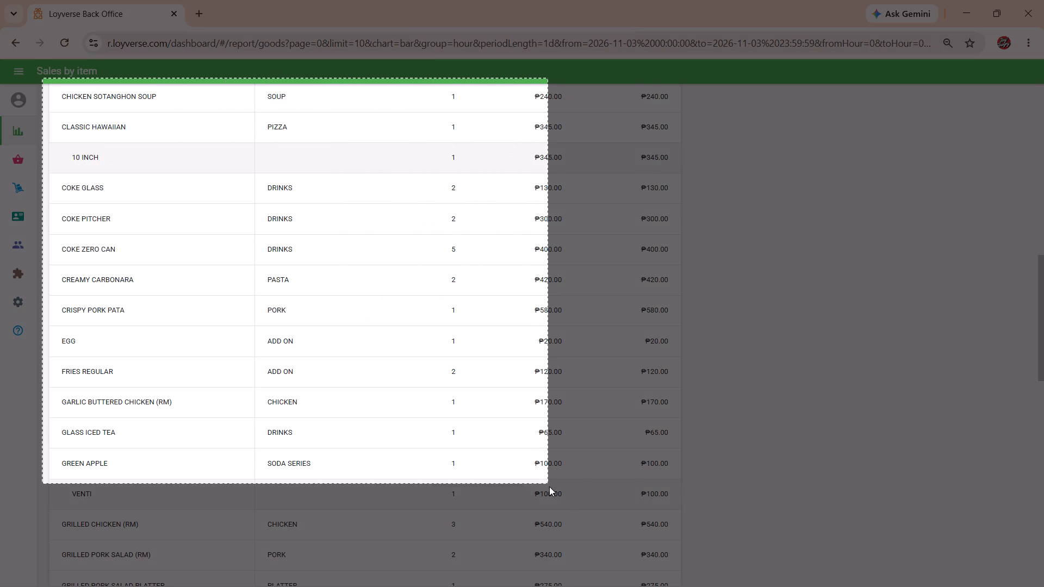
left_click_drag(549, 486, 687, 572)
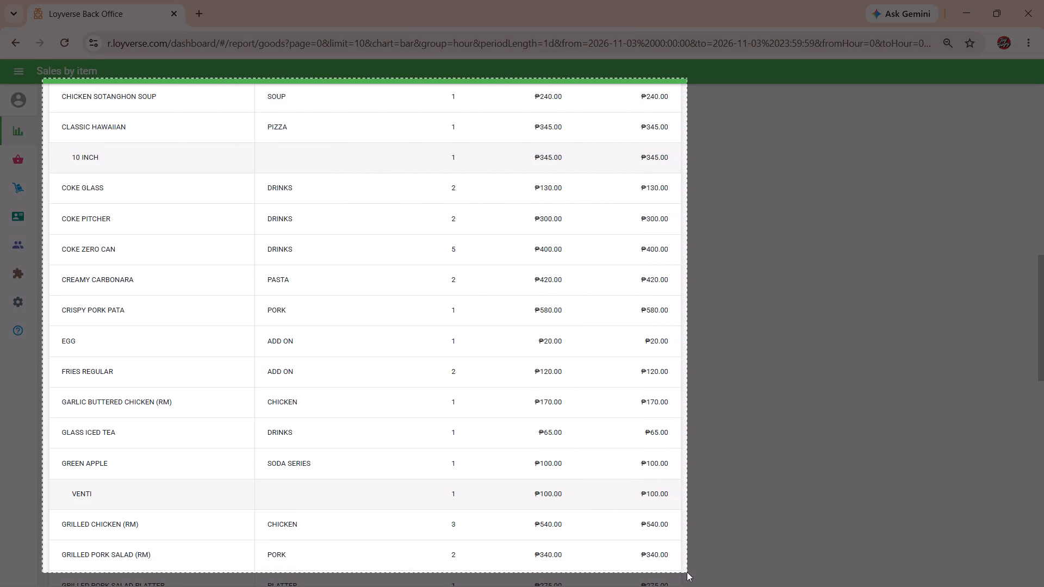
left_click_drag(687, 572, 687, 571)
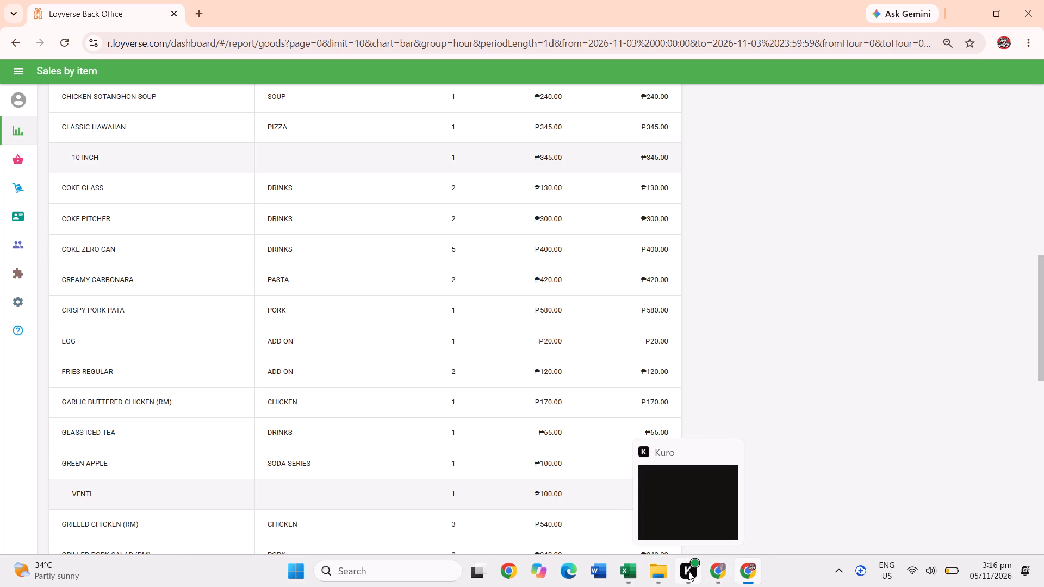
Switch to Excel and paste the captured report rows at cell A18, below the first screenshot.
left_click(595, 496)
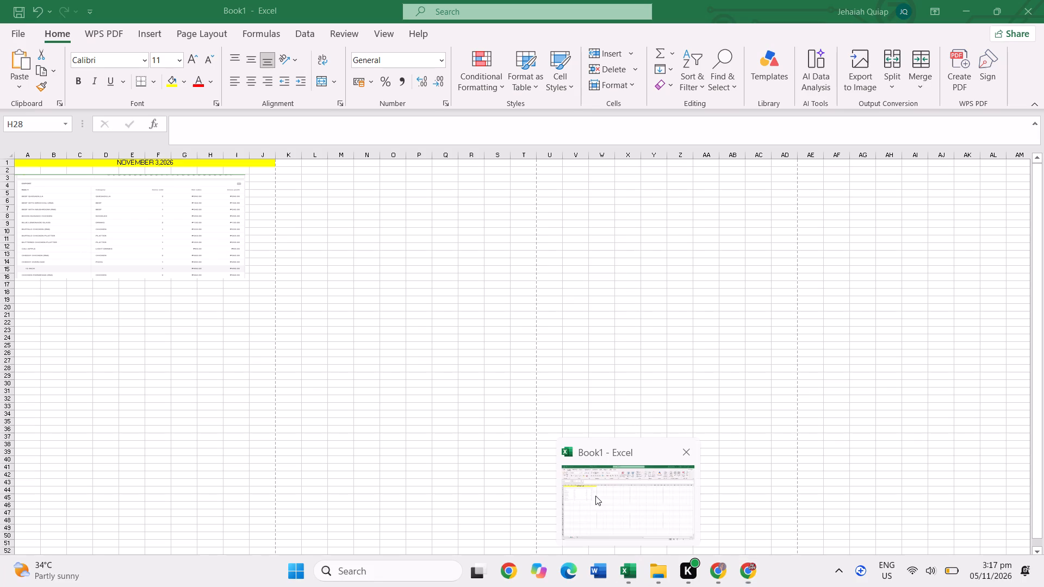
left_click(27, 290)
key("ctrl+v")
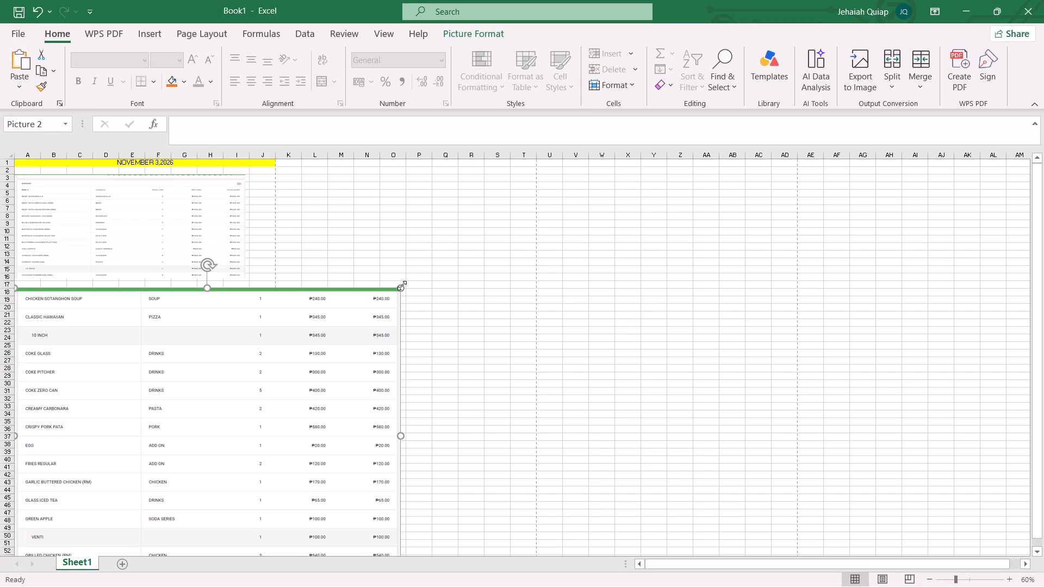
Shrink and flatten the second screenshot to span columns A to I, placing it at about rows 18 to 31.
left_click_drag(402, 285, 228, 405)
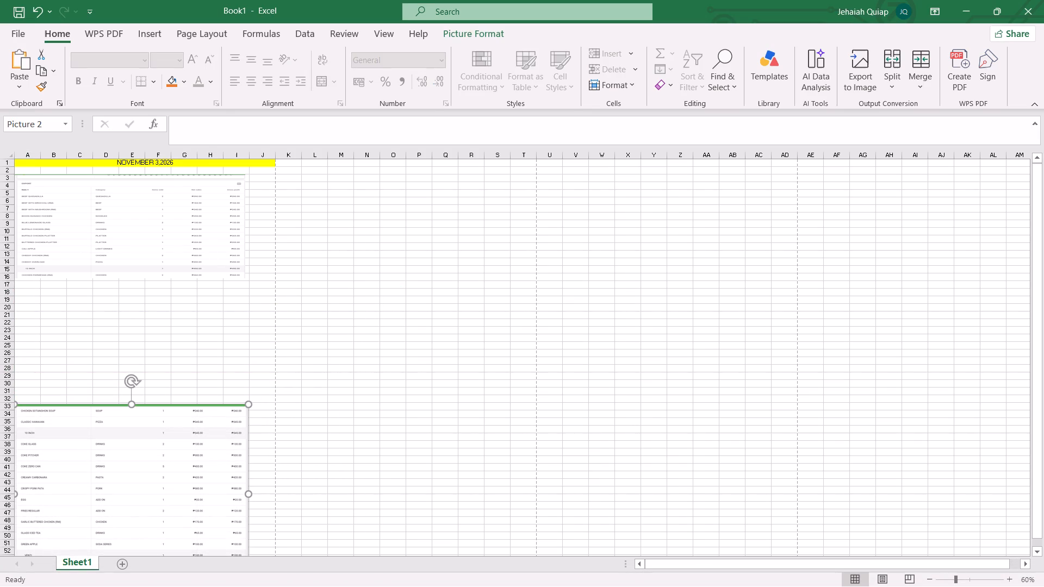
left_click_drag(131, 405, 161, 490)
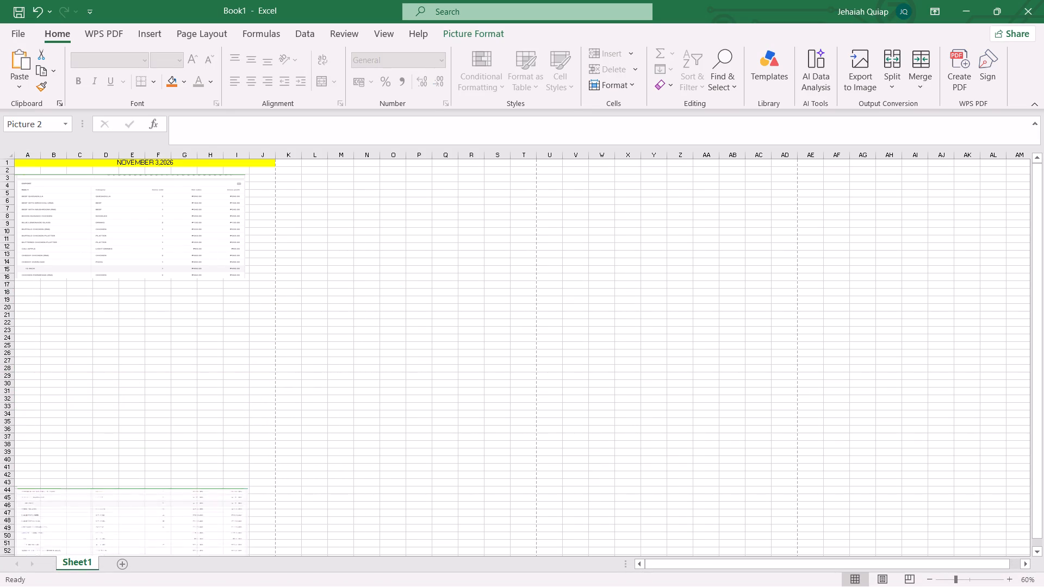
left_click_drag(161, 490, 163, 495)
left_click_drag(167, 516, 102, 286)
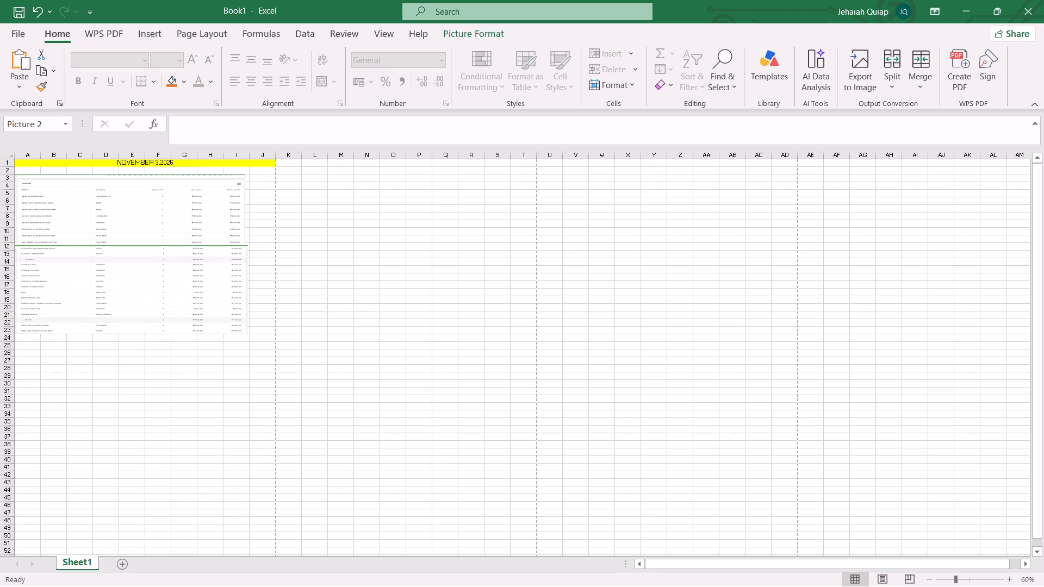
left_click_drag(102, 286, 89, 308)
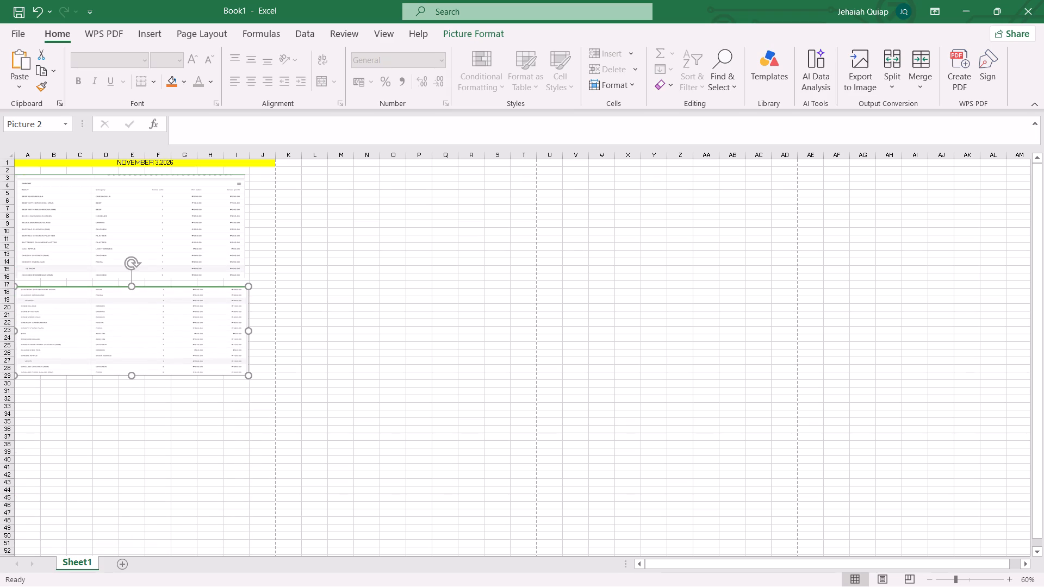
left_click_drag(133, 378, 134, 392)
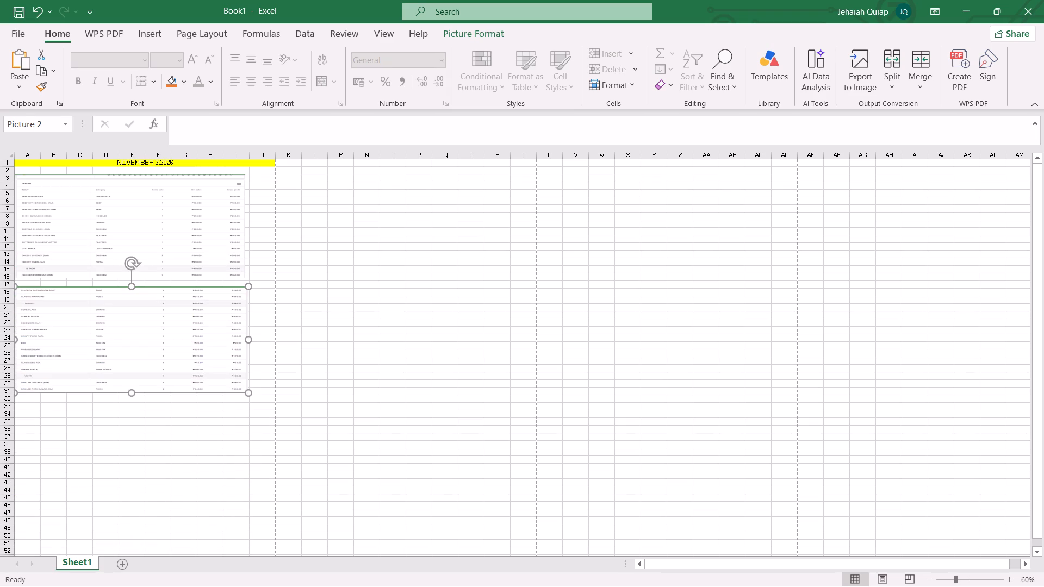
left_click(334, 369)
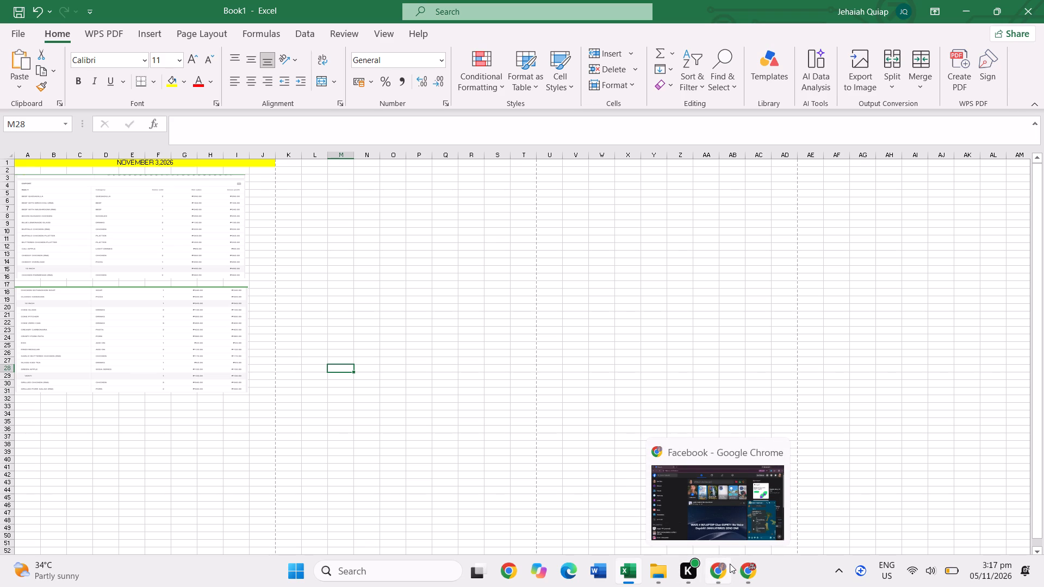
Switch to the Loyverse report in Chrome and capture all columns from GRILLED PORK SALAD PLATTER through SPANISH LATTE's TALL row.
left_click(751, 504)
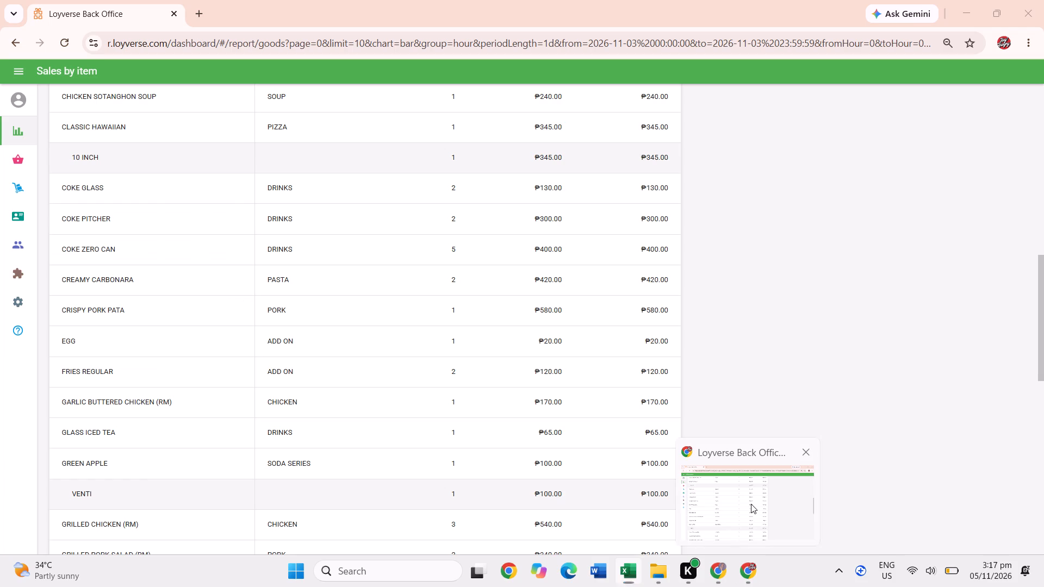
scroll(489, 413, "down", 3)
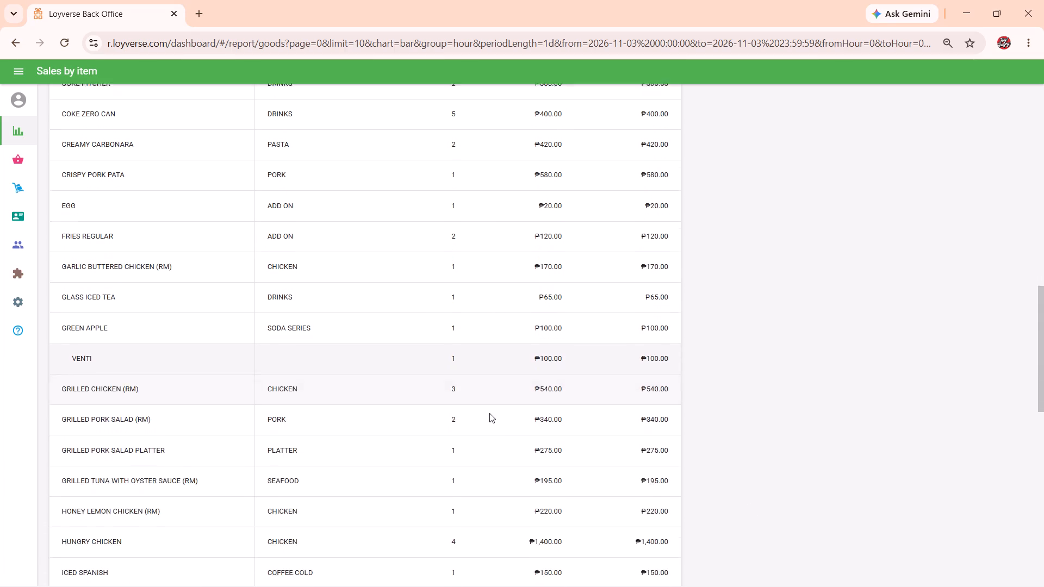
scroll(489, 413, "down", 5)
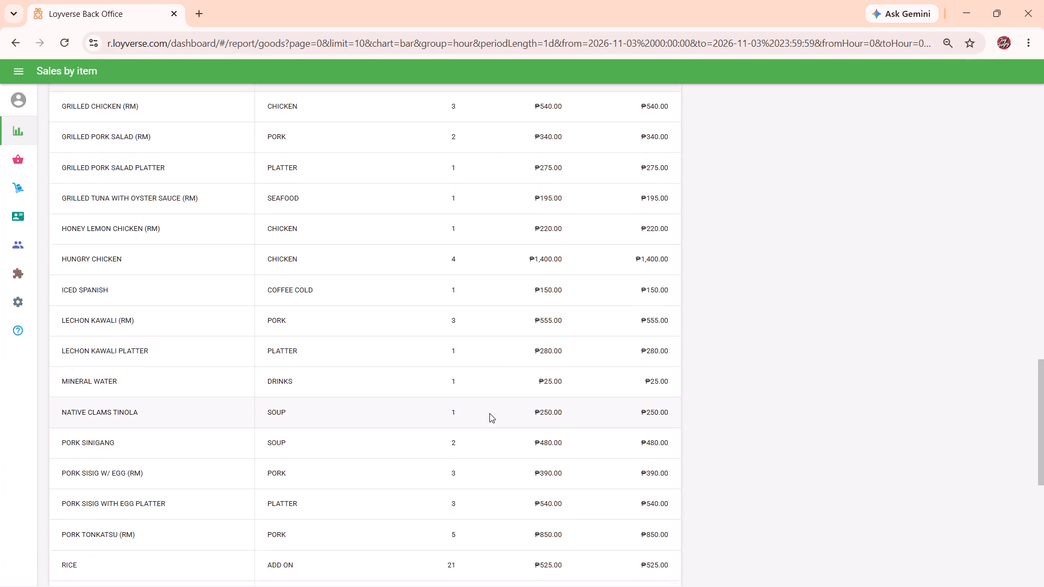
scroll(489, 413, "down", 2)
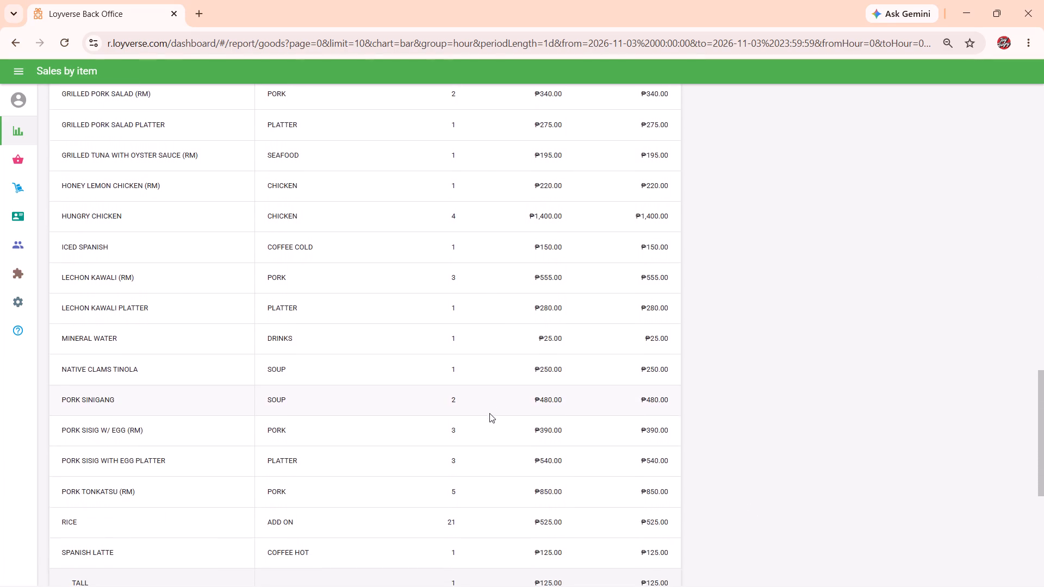
scroll(489, 413, "down", 1)
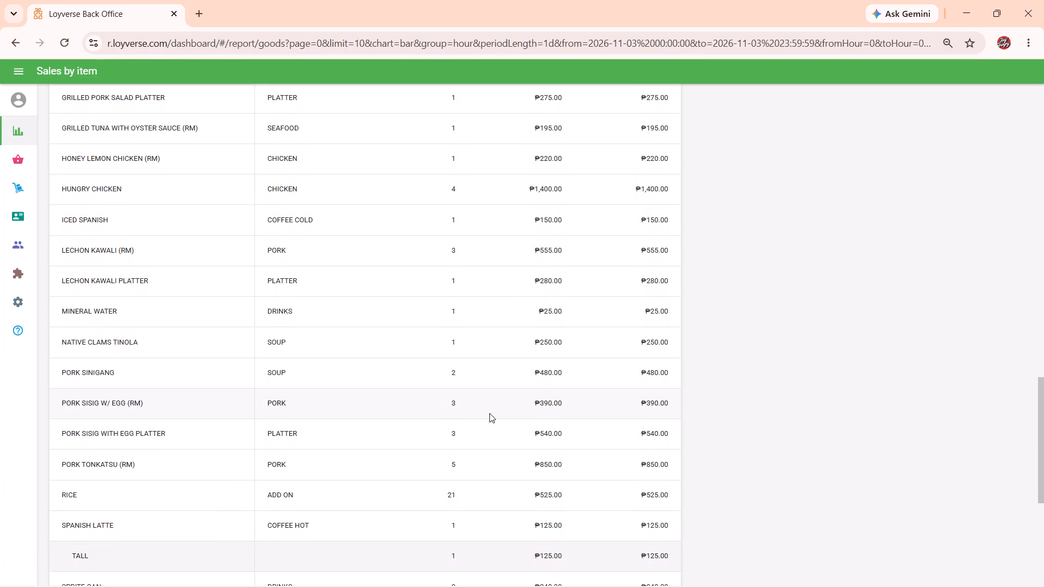
key("Print")
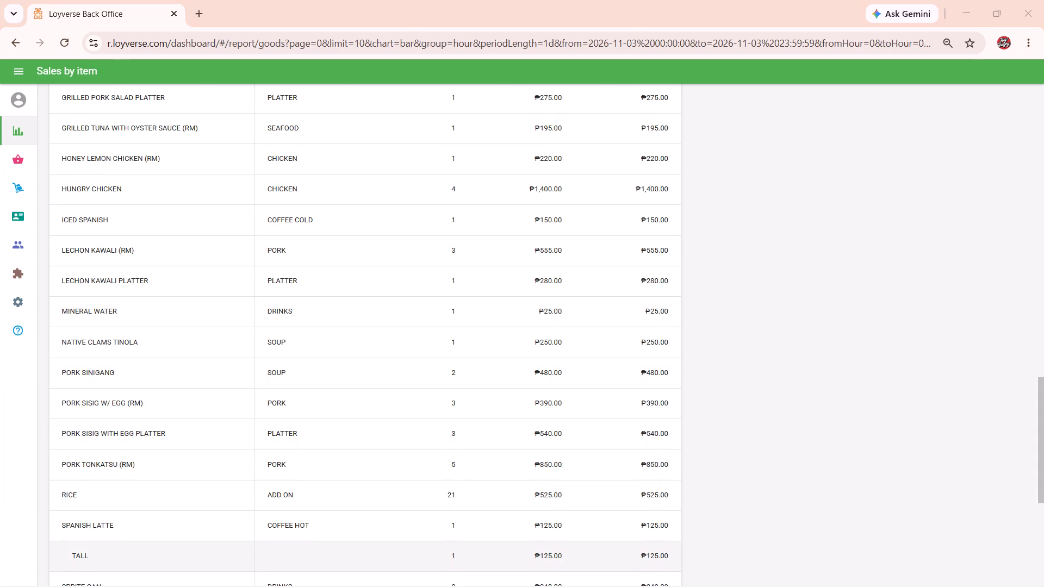
left_click_drag(38, 82, 676, 573)
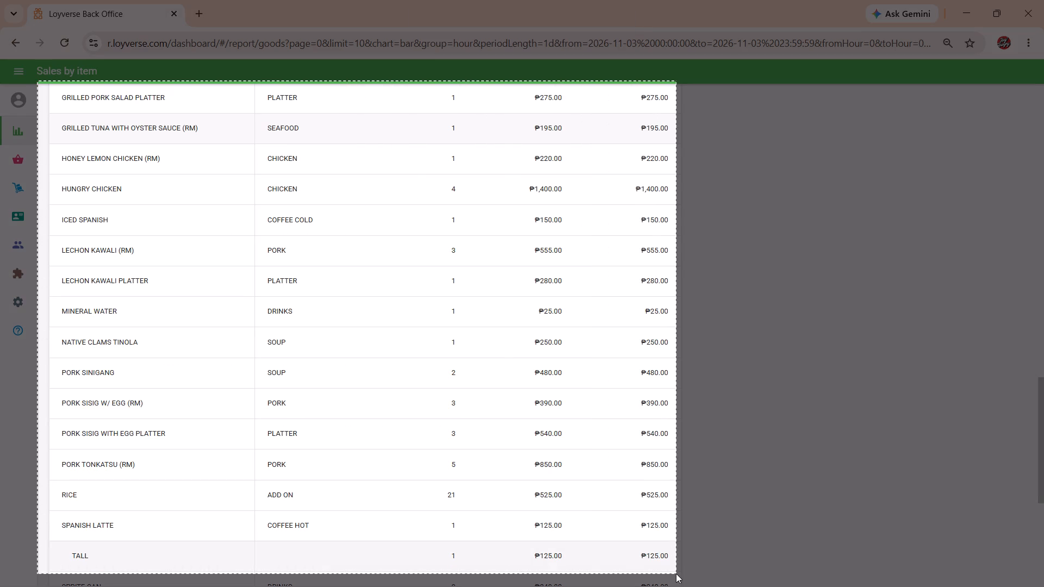
left_click_drag(676, 573, 695, 573)
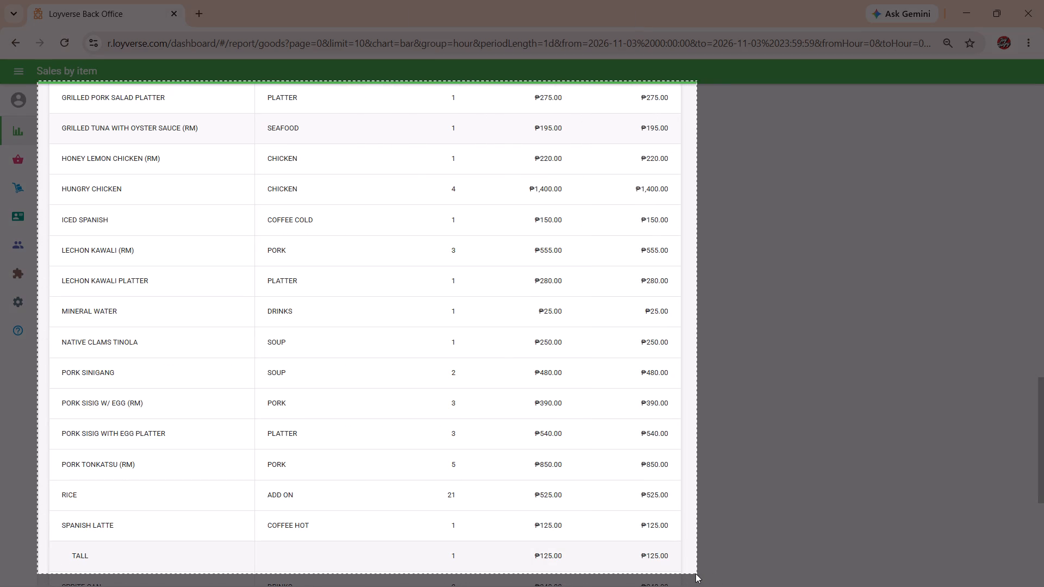
left_click_drag(695, 573, 691, 573)
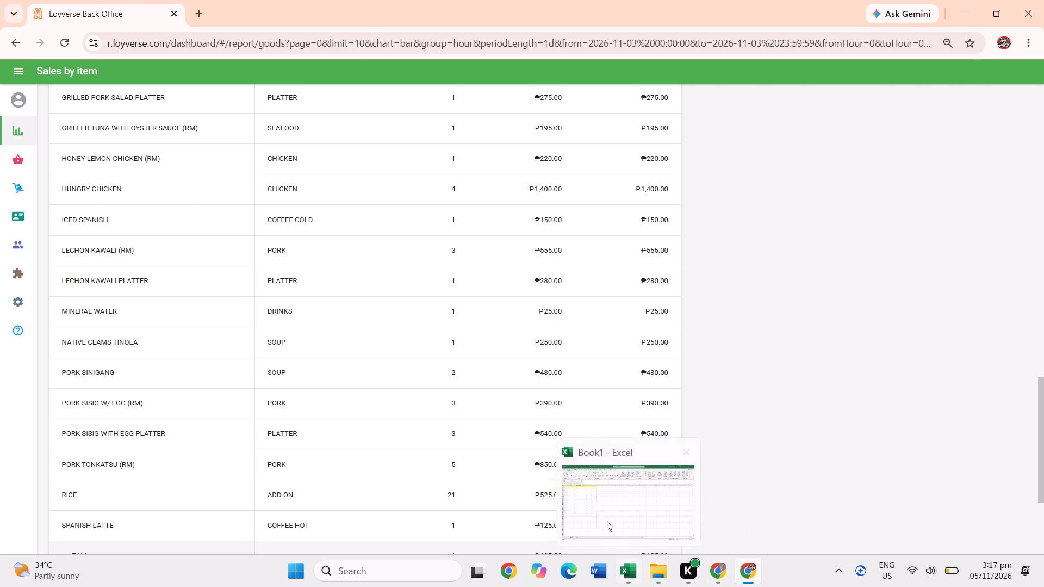
Switch to Excel and paste the third report screenshot at cell A33, below the second one.
left_click(606, 519)
left_click(32, 407)
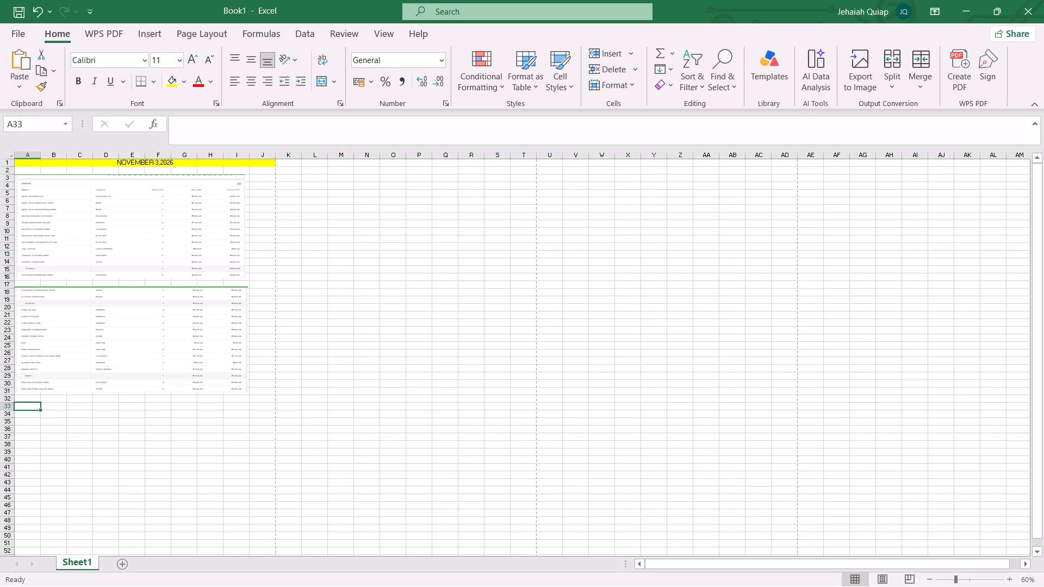
key("ctrl+v")
scroll(136, 462, "down", 3)
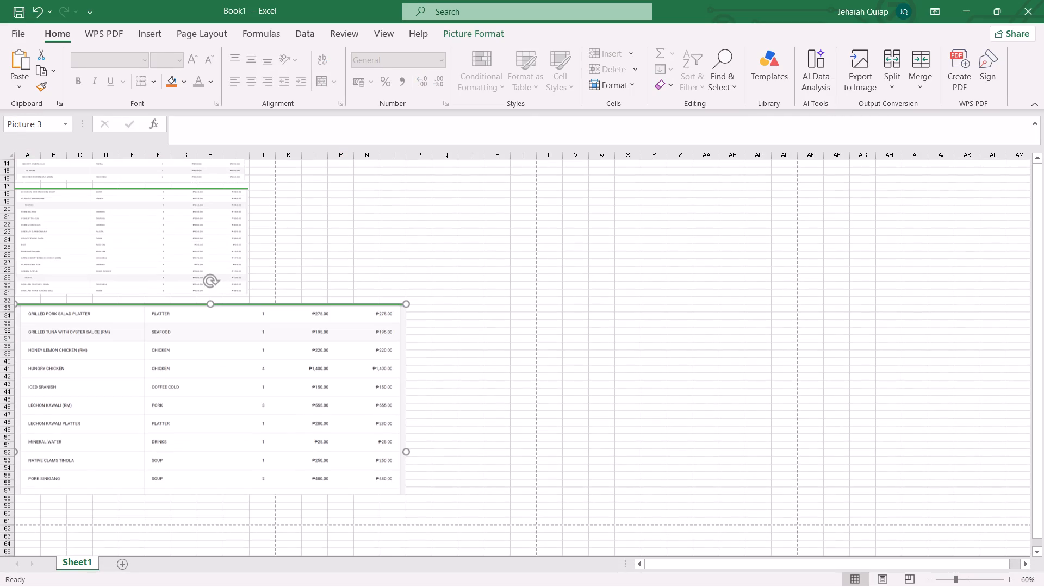
scroll(158, 466, "down", 2)
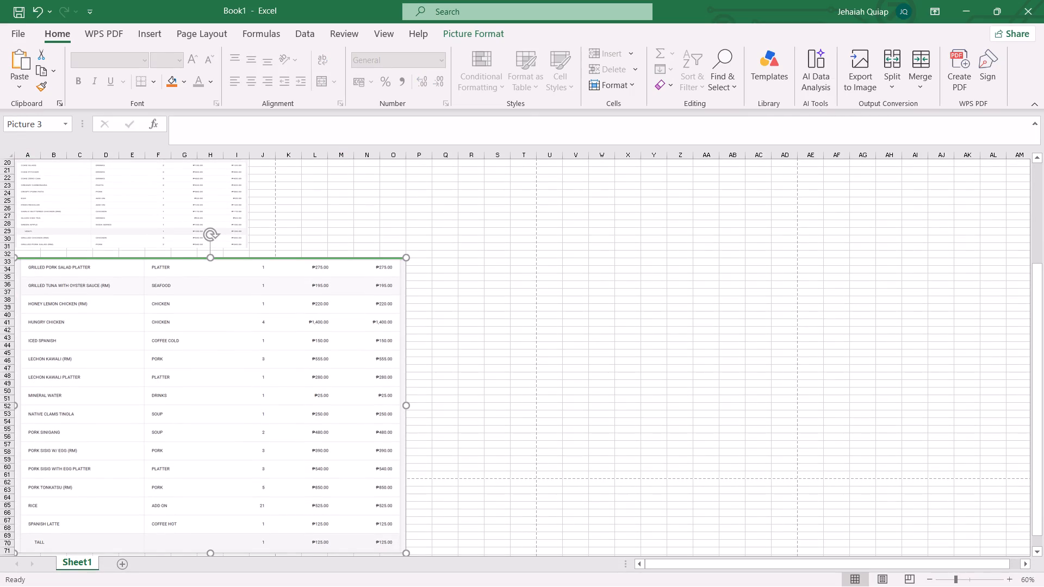
Shrink and flatten the third screenshot to span columns A to I, placing it at about rows 33 to 46.
left_click_drag(407, 258, 264, 380)
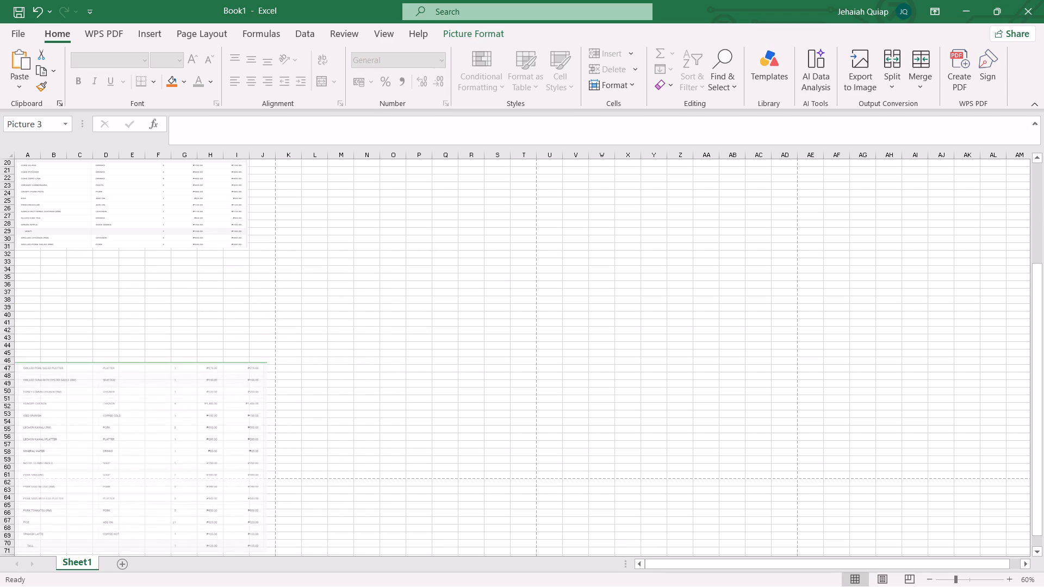
left_click_drag(264, 380, 248, 395)
left_click_drag(171, 444, 160, 368)
left_click_drag(131, 299, 145, 342)
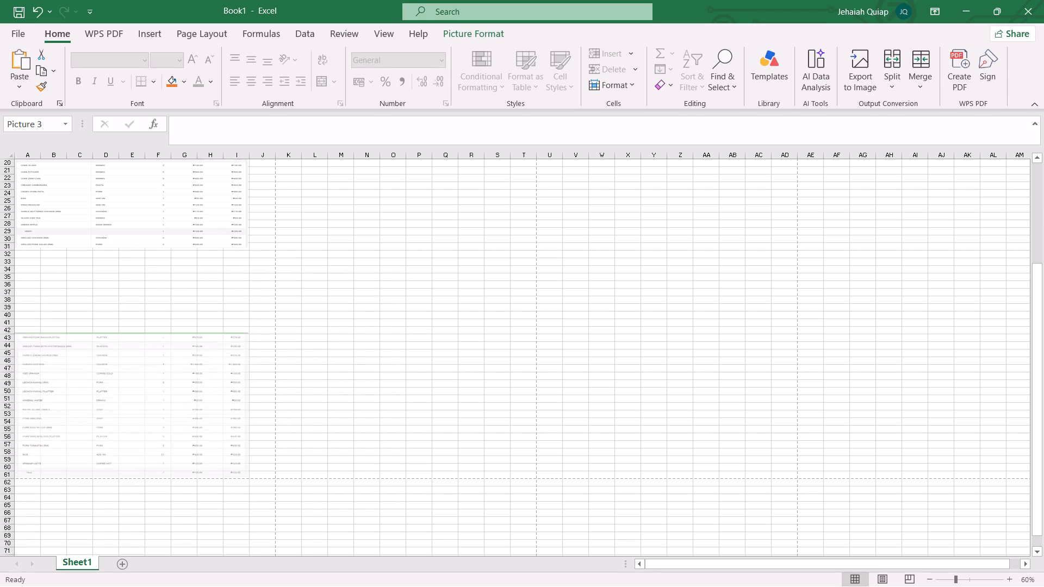
left_click_drag(145, 342, 158, 372)
left_click_drag(169, 432, 147, 340)
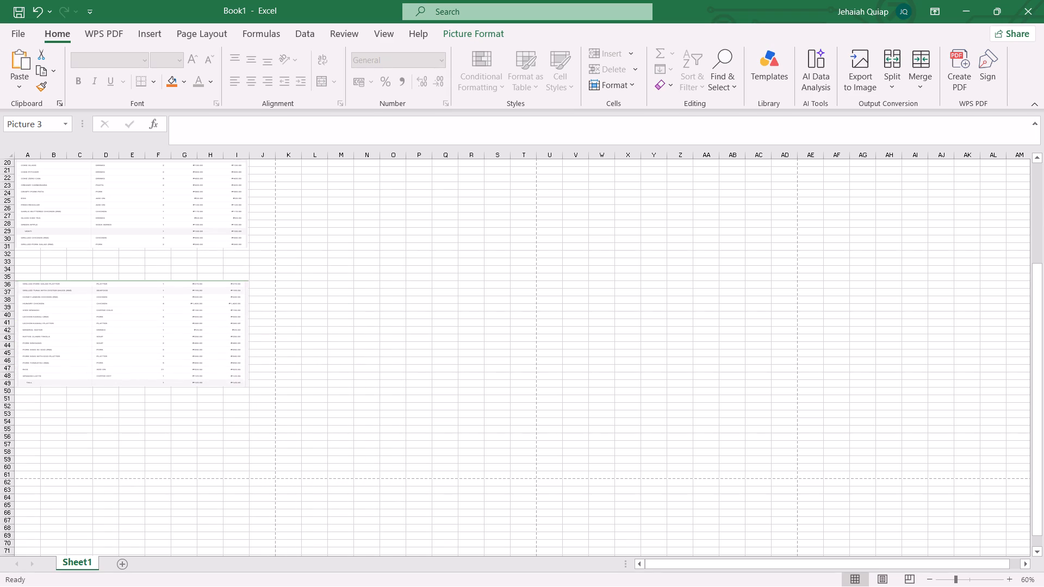
left_click_drag(147, 340, 139, 320)
left_click(481, 345)
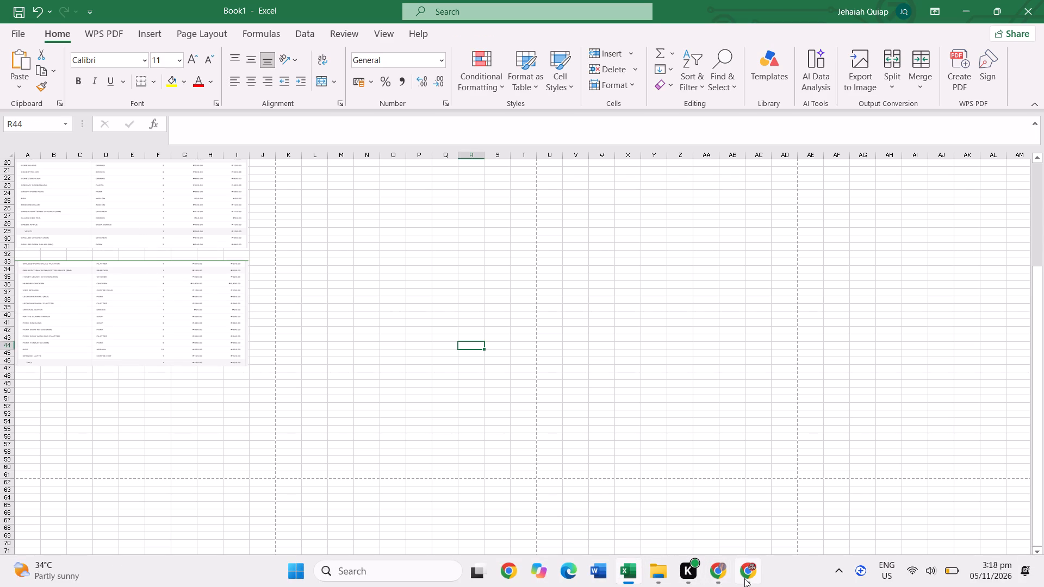
Switch to the Loyverse report in Chrome and capture all columns from SPRITE CAN through YELLOW DELIGHT's GRANDE row.
left_click(744, 579)
scroll(550, 481, "down", 3)
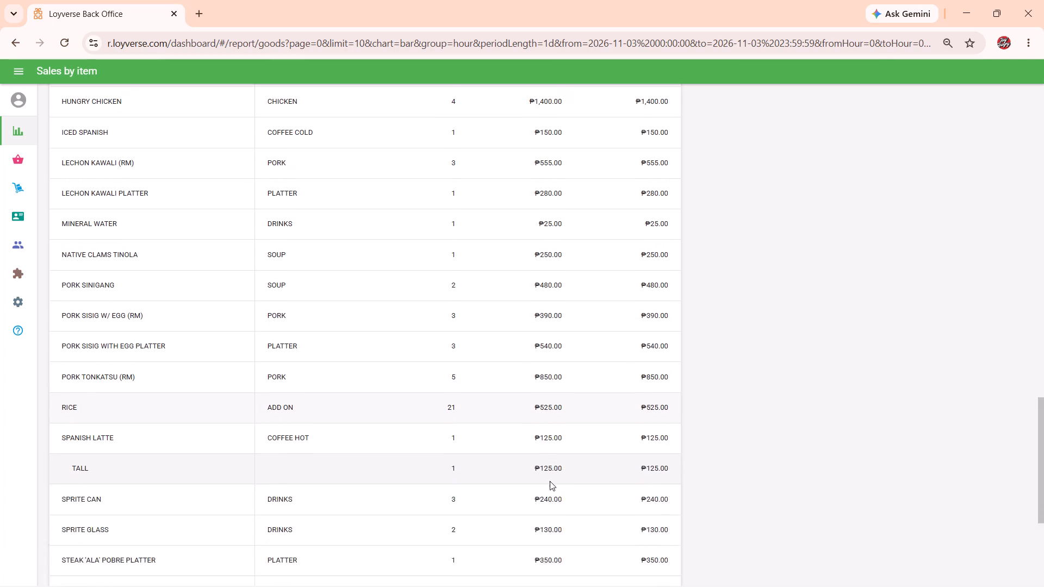
scroll(550, 481, "down", 6)
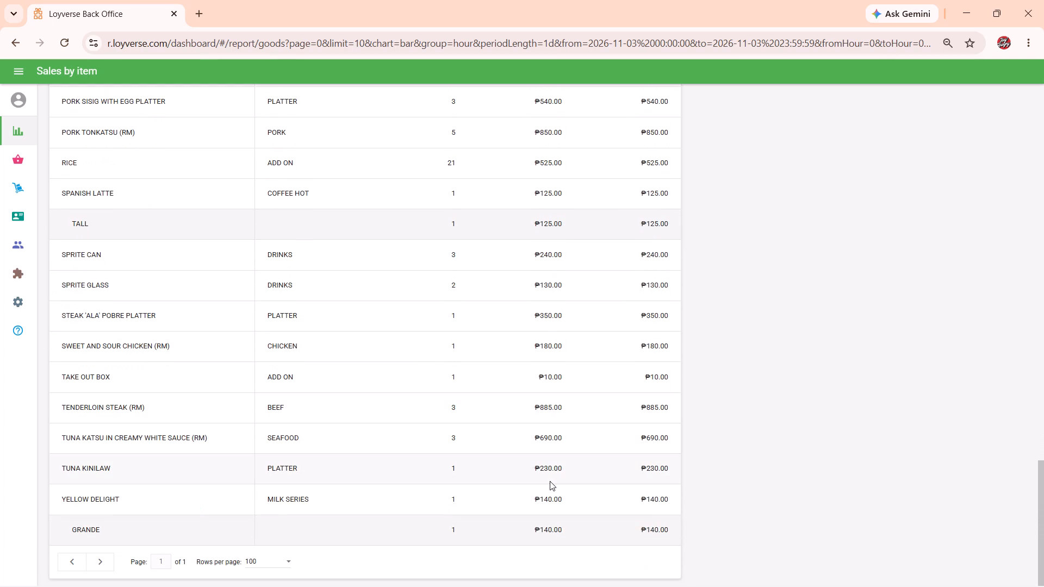
scroll(550, 481, "down", 1)
key("Print")
left_click_drag(46, 236, 689, 548)
Switch to Excel and paste the fourth report screenshot at cell A49, below the third one.
left_click(671, 569)
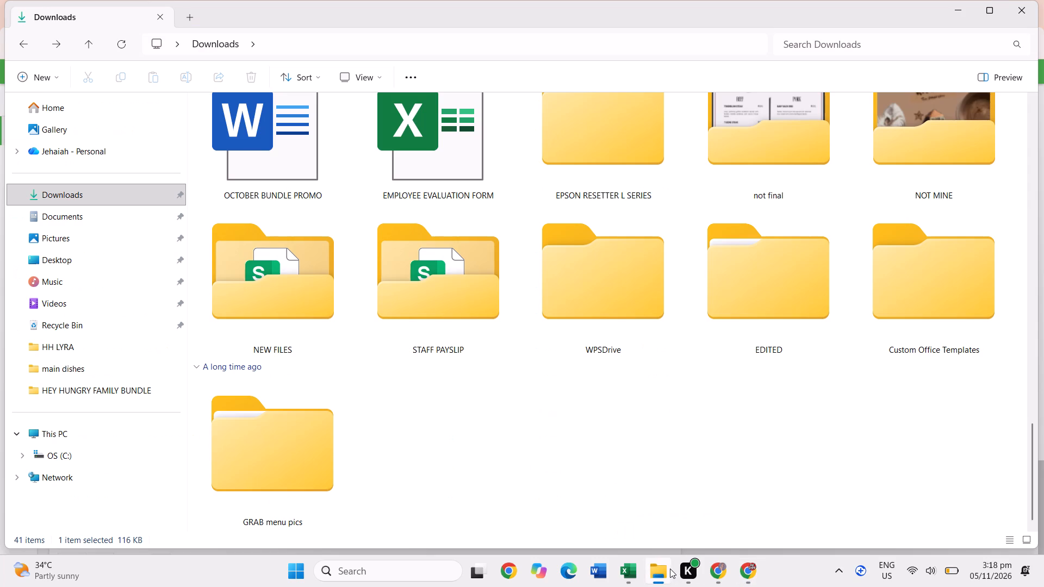
left_click(632, 573)
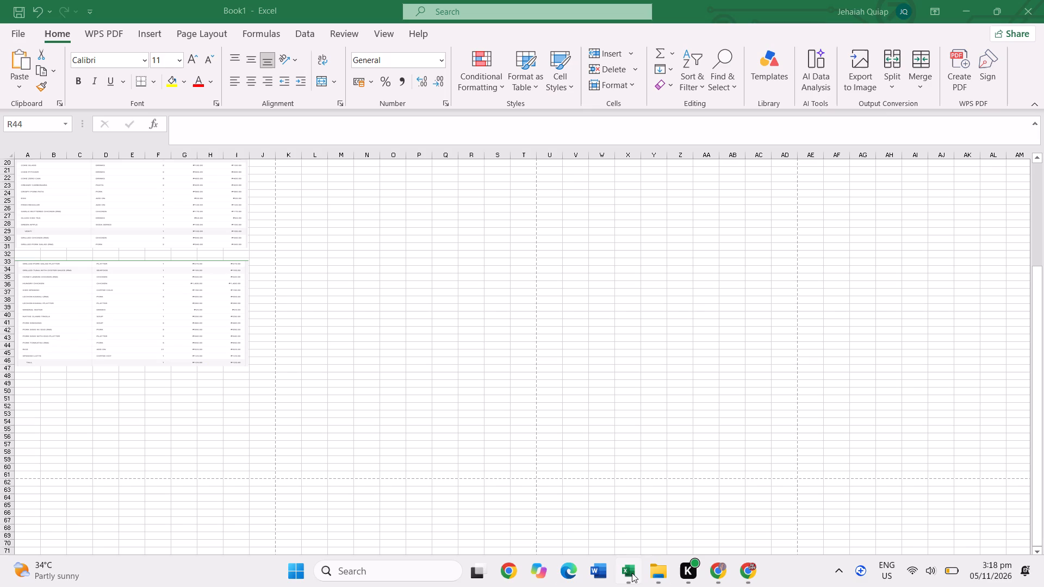
left_click(27, 383)
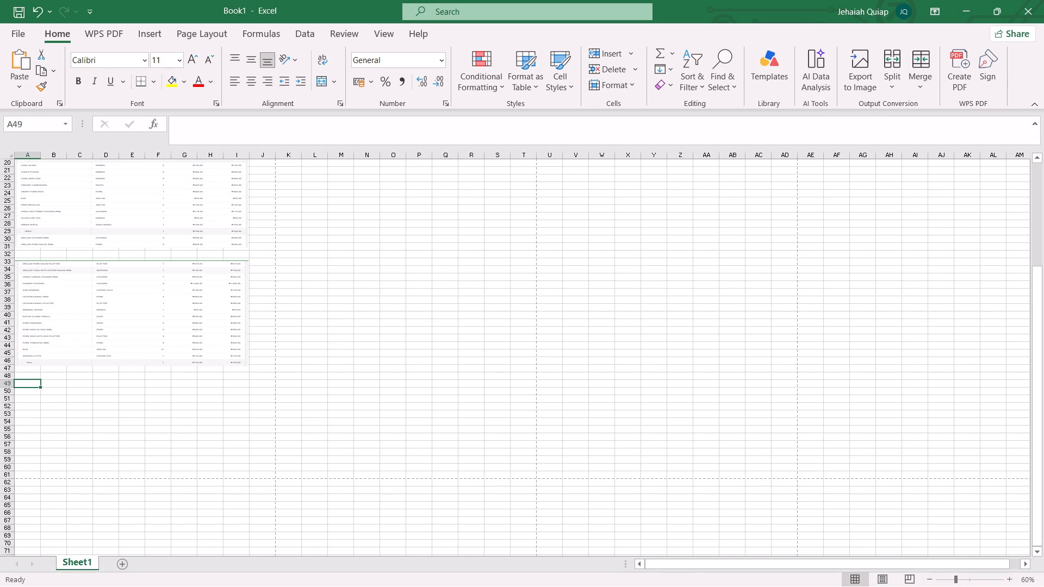
key("ctrl+v")
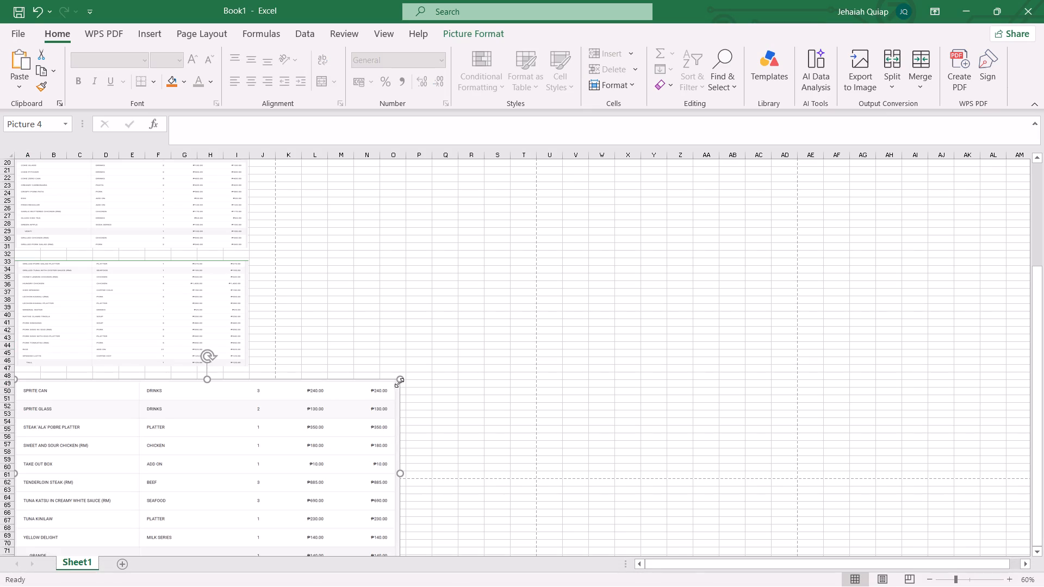
Shrink and flatten the fourth screenshot to span about columns A to I, placing it at about rows 50 to 59.
left_click_drag(400, 381, 244, 489)
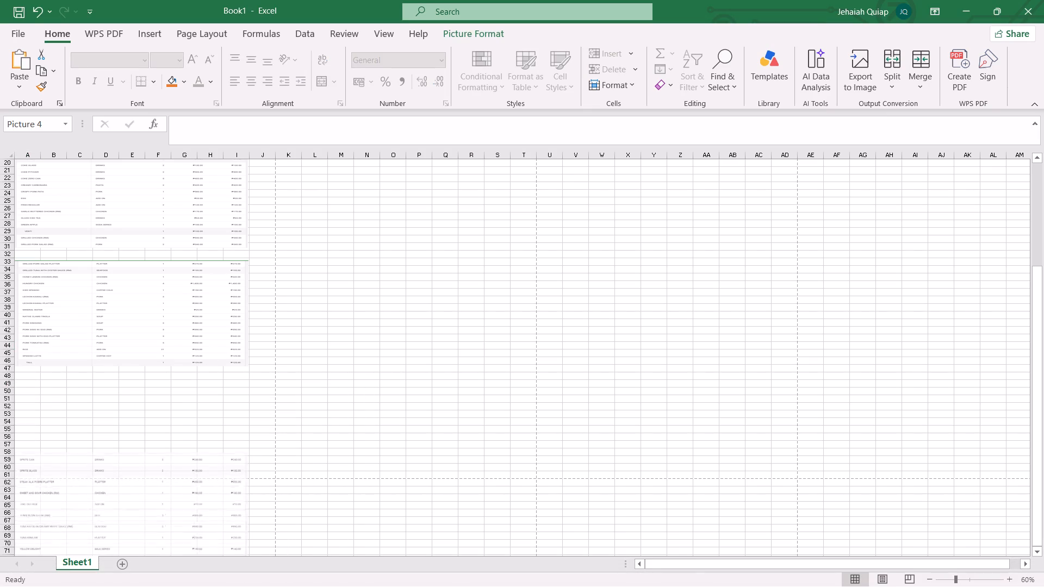
left_click_drag(244, 489, 252, 483)
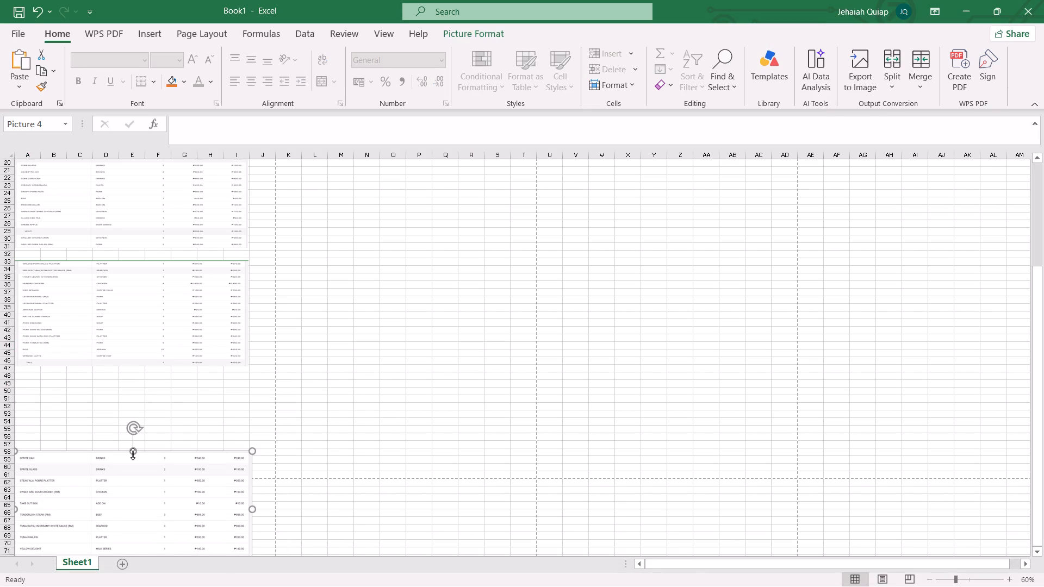
left_click_drag(133, 454, 155, 509)
left_click_drag(170, 518, 132, 417)
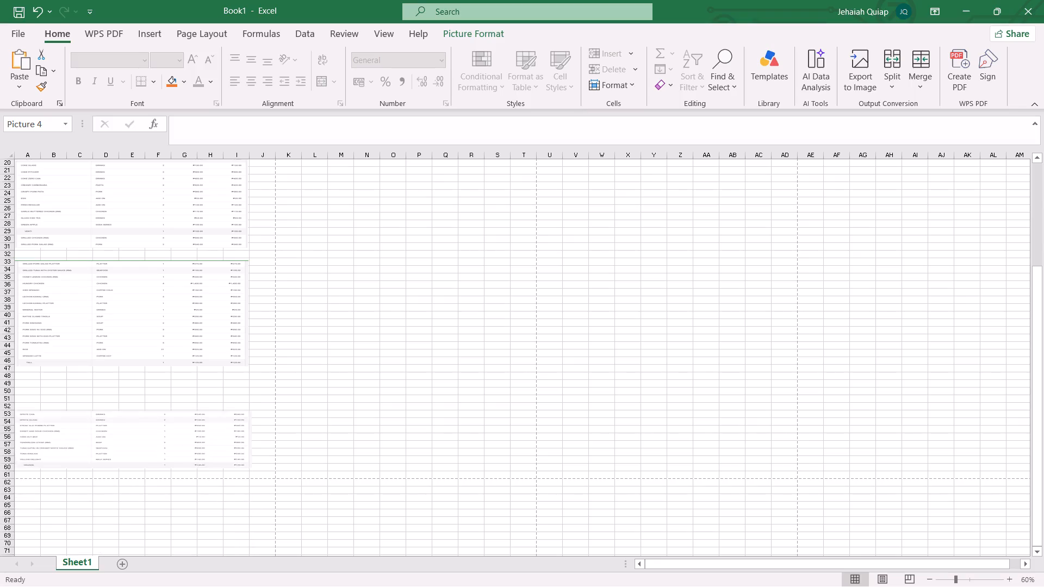
left_click_drag(132, 417, 126, 399)
left_click_drag(134, 450, 140, 465)
left_click(451, 399)
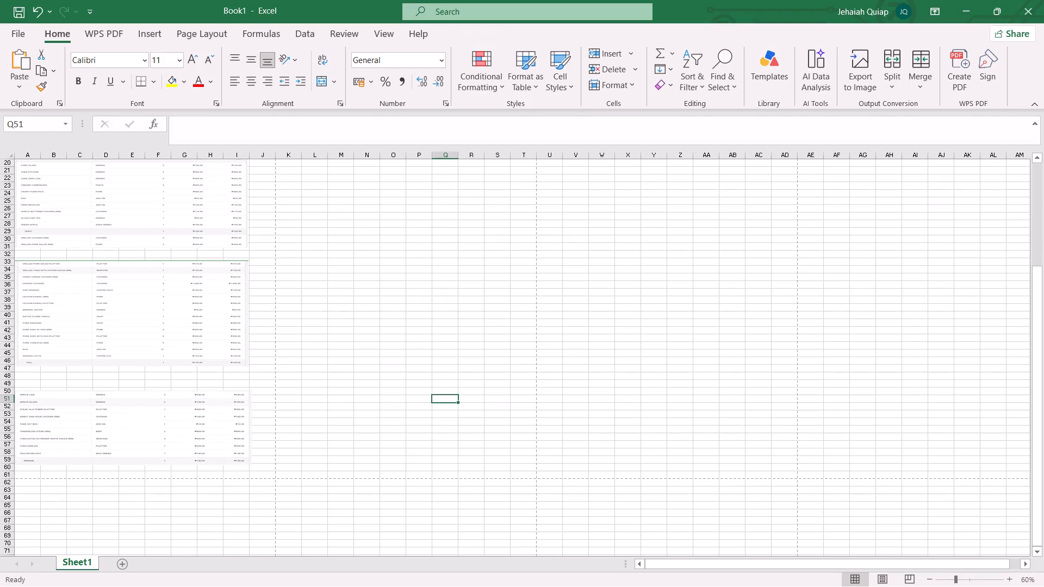
Save the workbook in the Downloads folder under the file name OCTOBER 3.
key("ctrl+s")
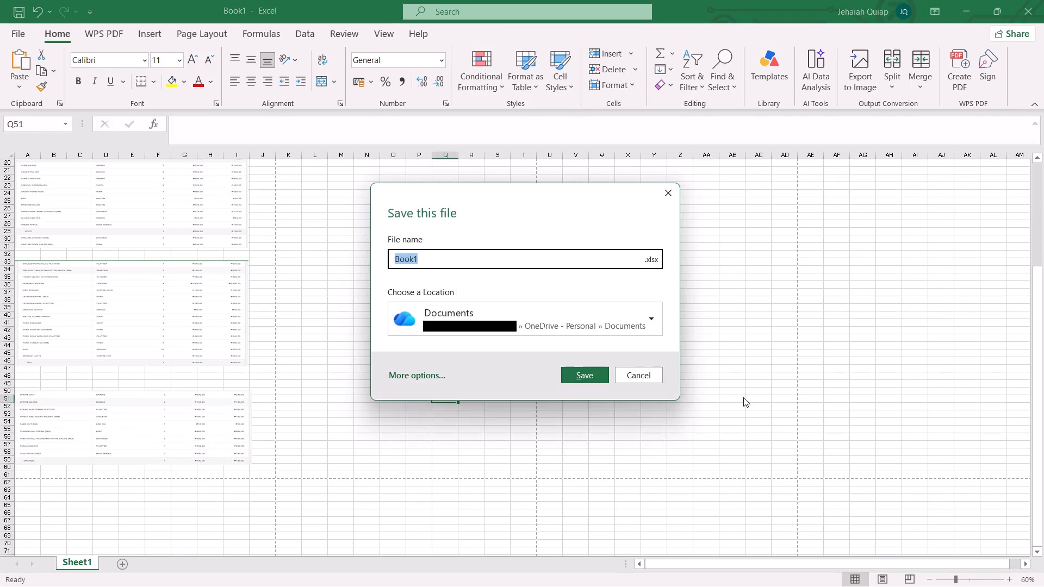
left_click(567, 322)
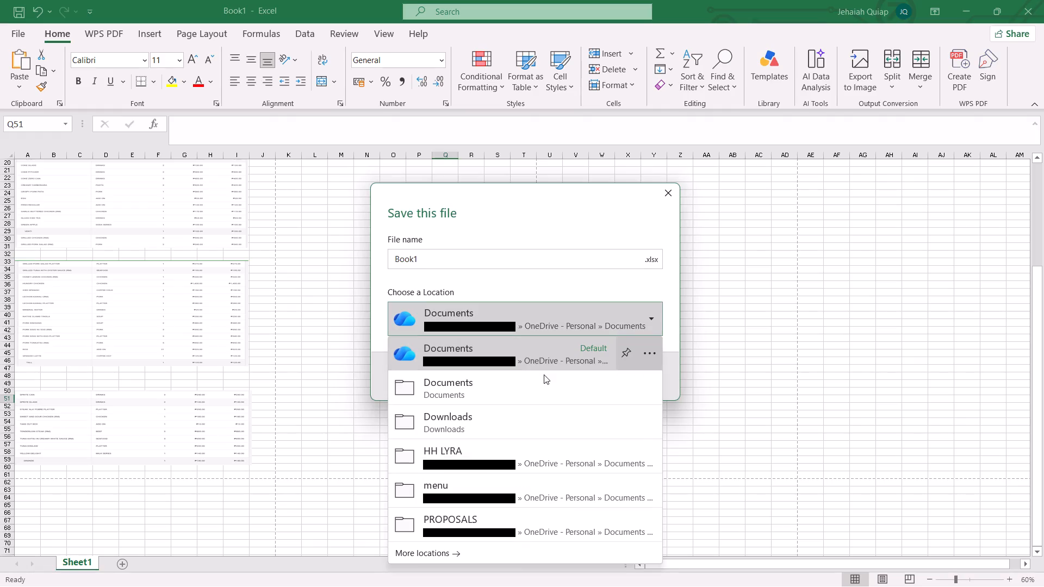
left_click(525, 419)
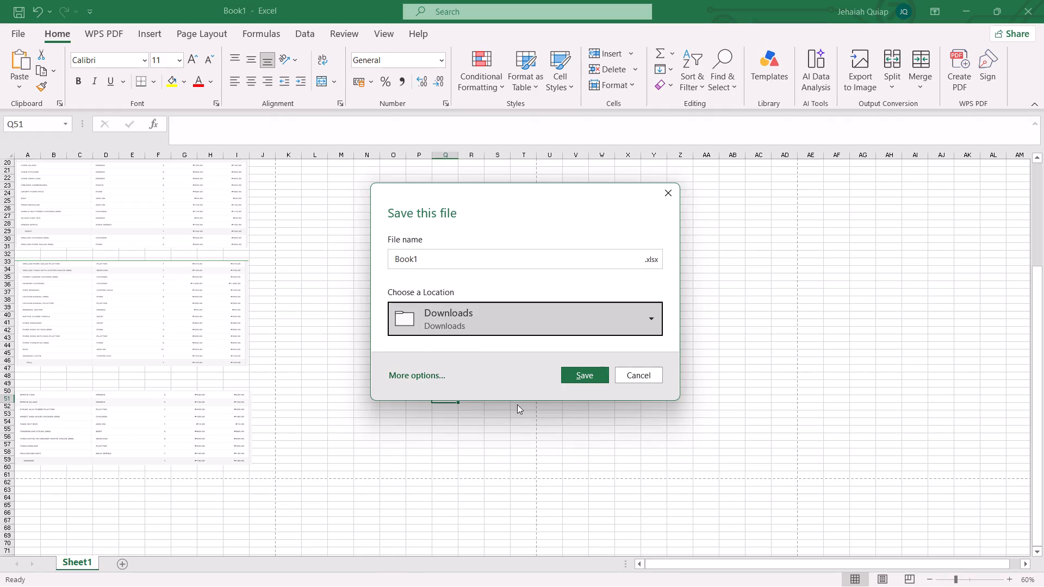
left_click(434, 254)
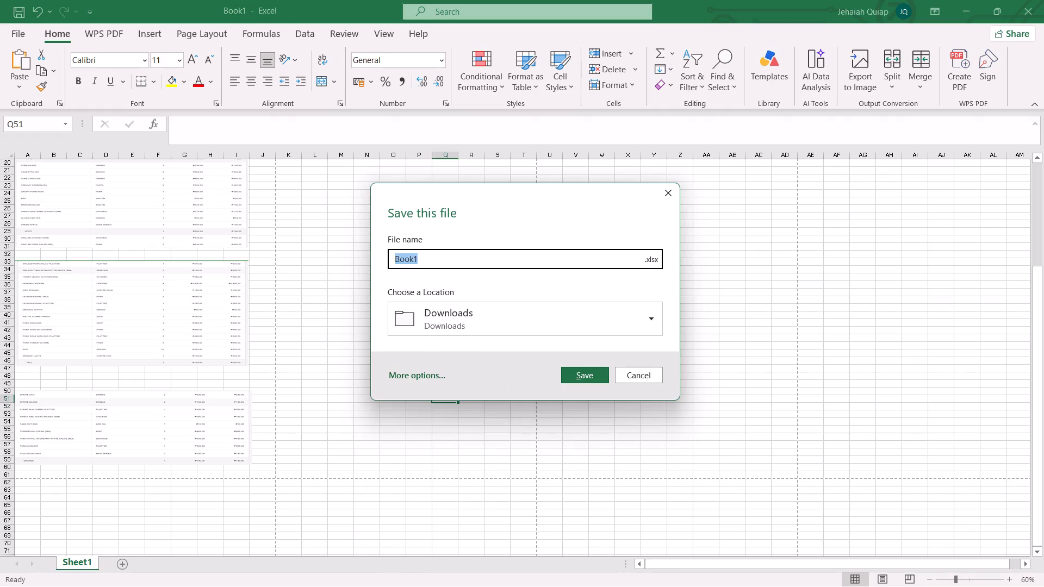
type("OCTOBER")
key("space")
key("2")
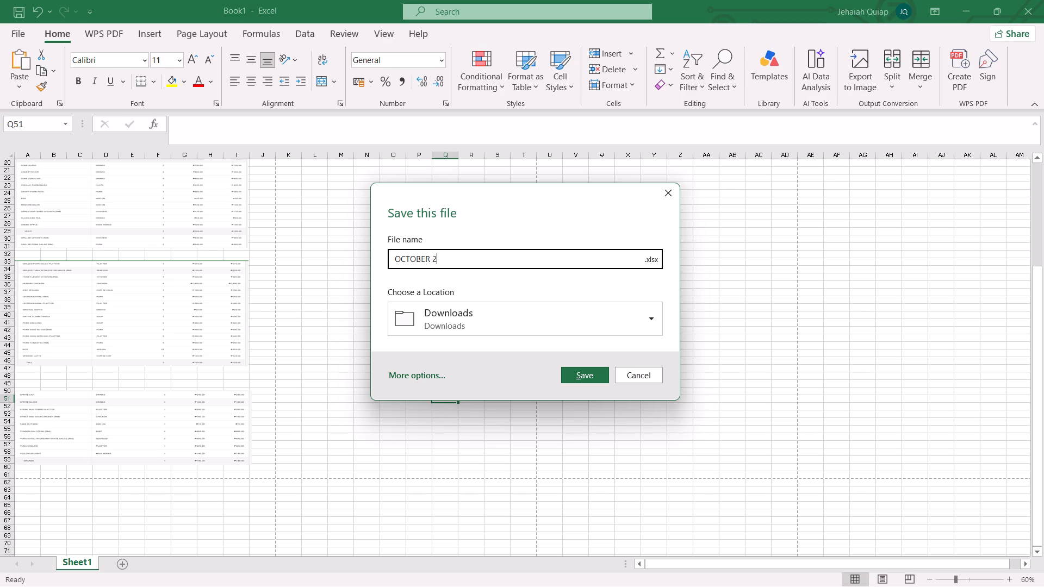
key("BackSpace")
key("3")
key("Return")
Create a new blank workbook.
key("ctrl+n")
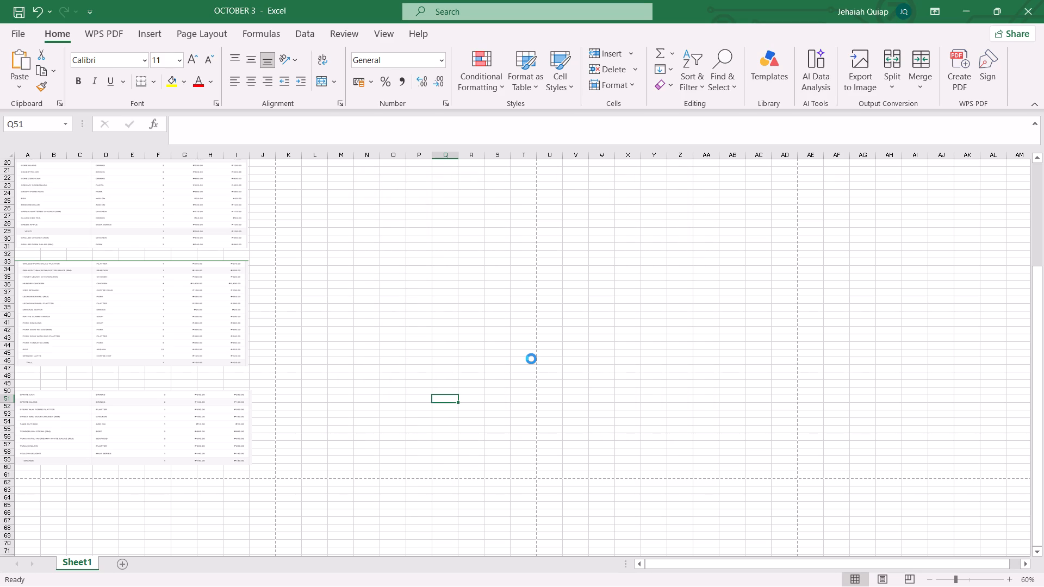
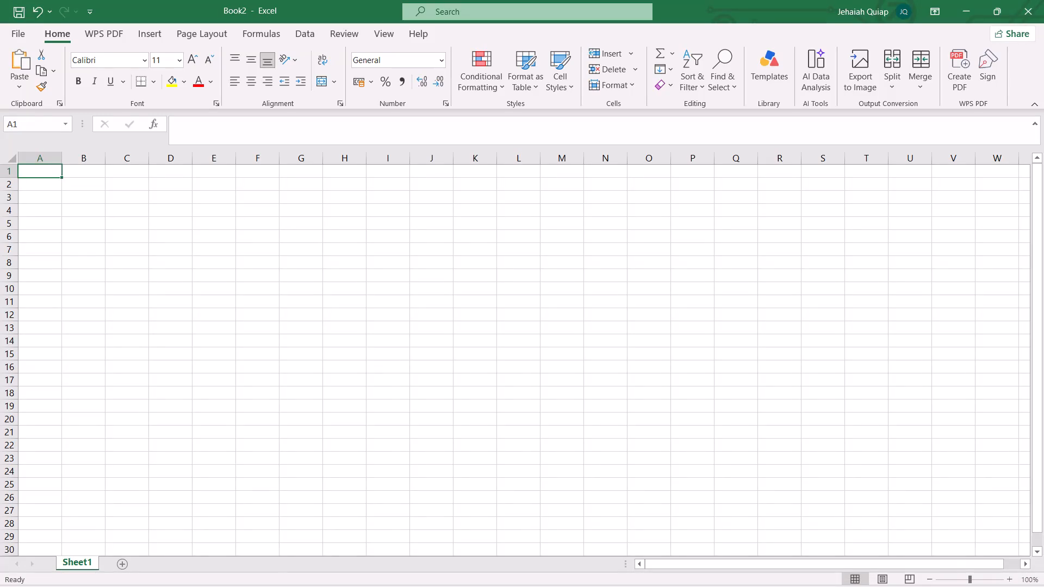
Set the new workbook's paper size to Legal 8.5 x 14 in.
left_click(959, 577)
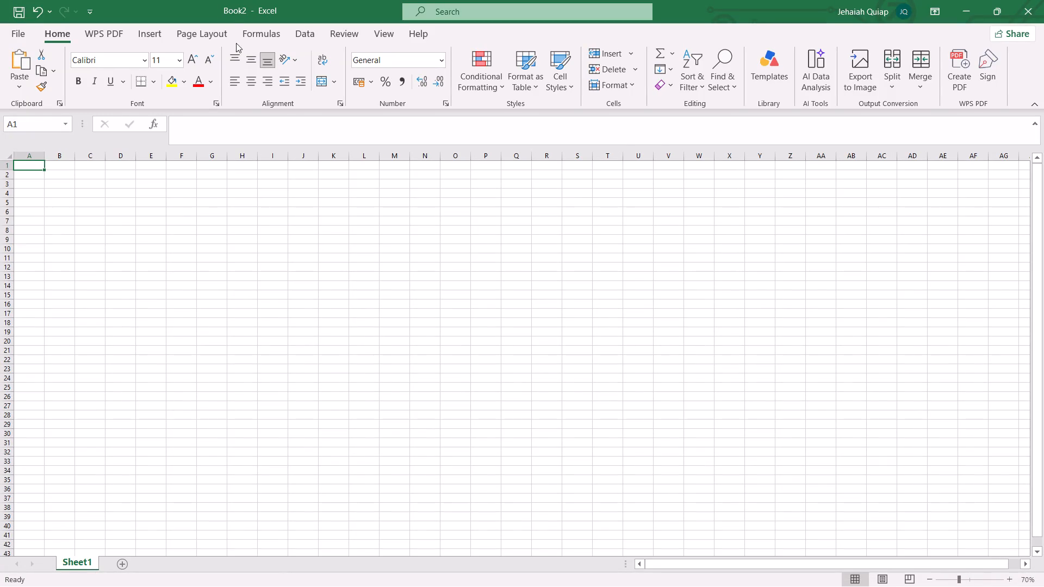
left_click(218, 38)
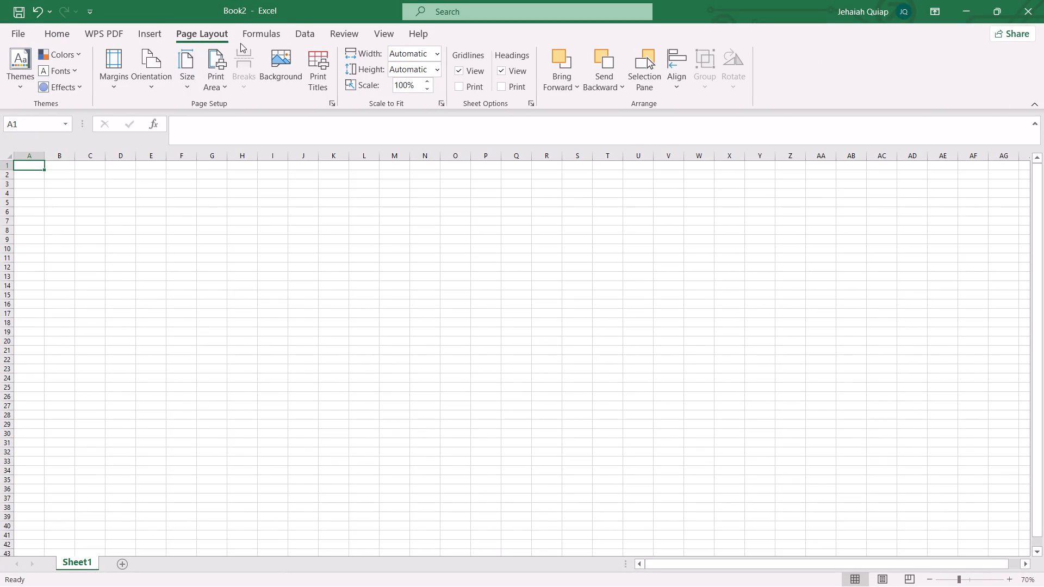
left_click(180, 72)
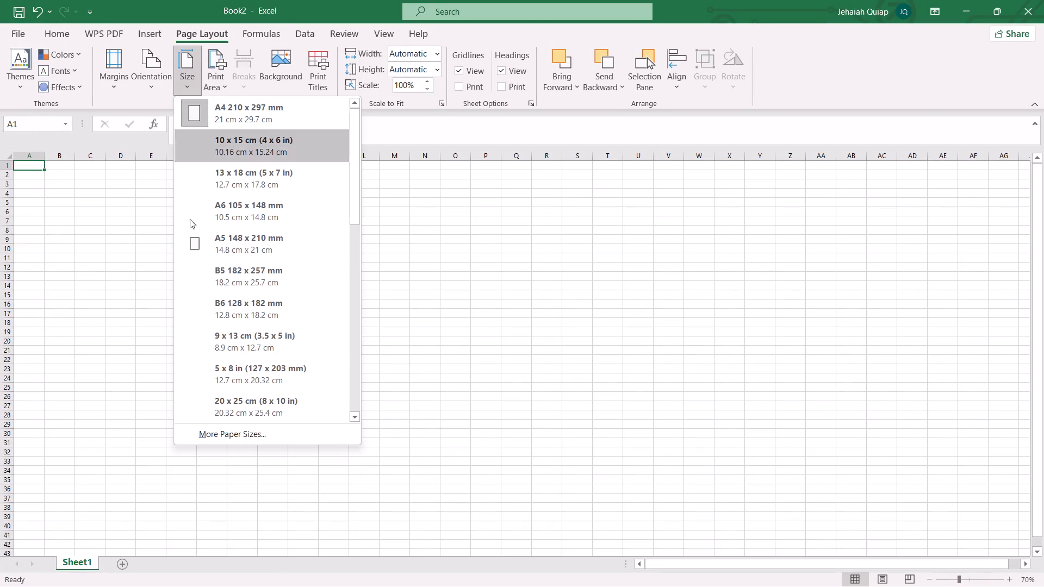
scroll(207, 330, "down", 2)
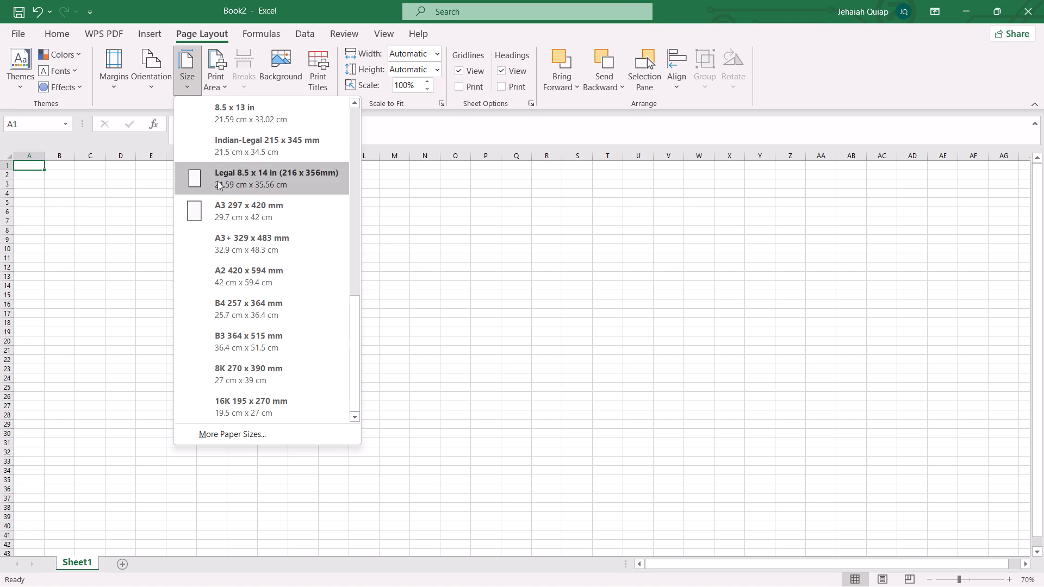
left_click(217, 180)
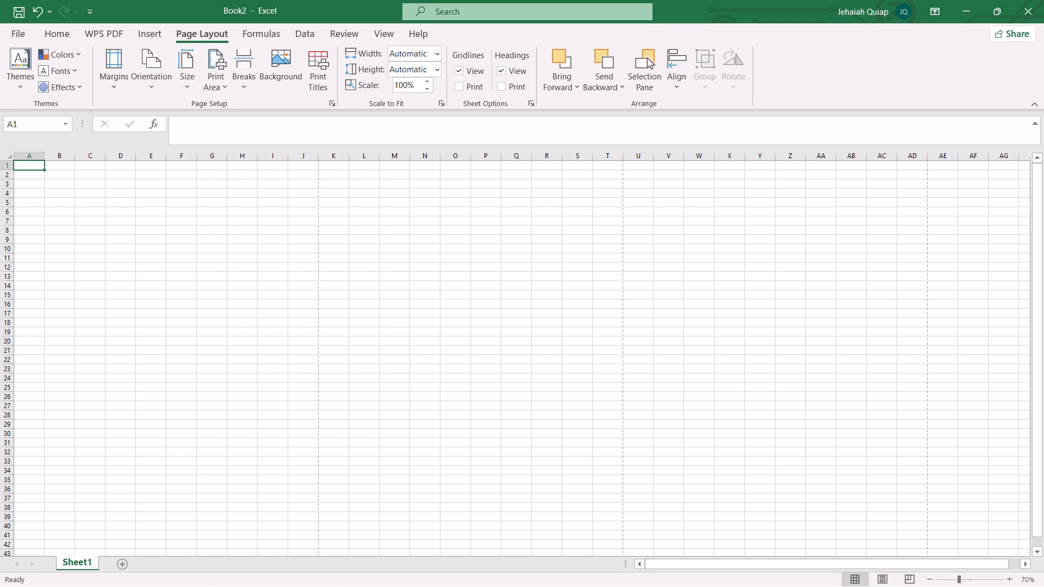
Fill cells A1 to J1 with yellow and merge and center them as a header.
left_click(27, 167)
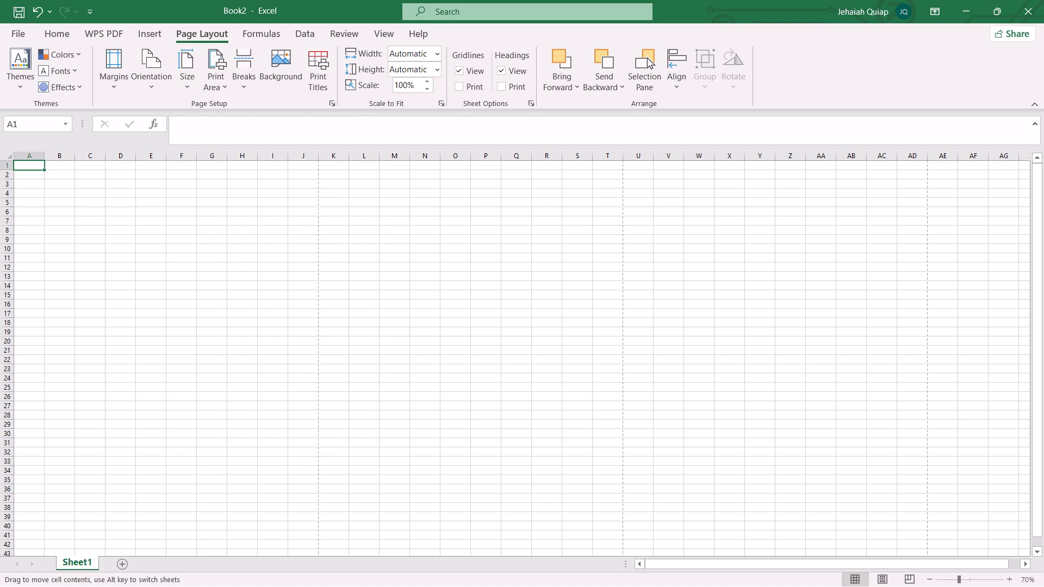
left_click_drag(27, 165, 270, 159)
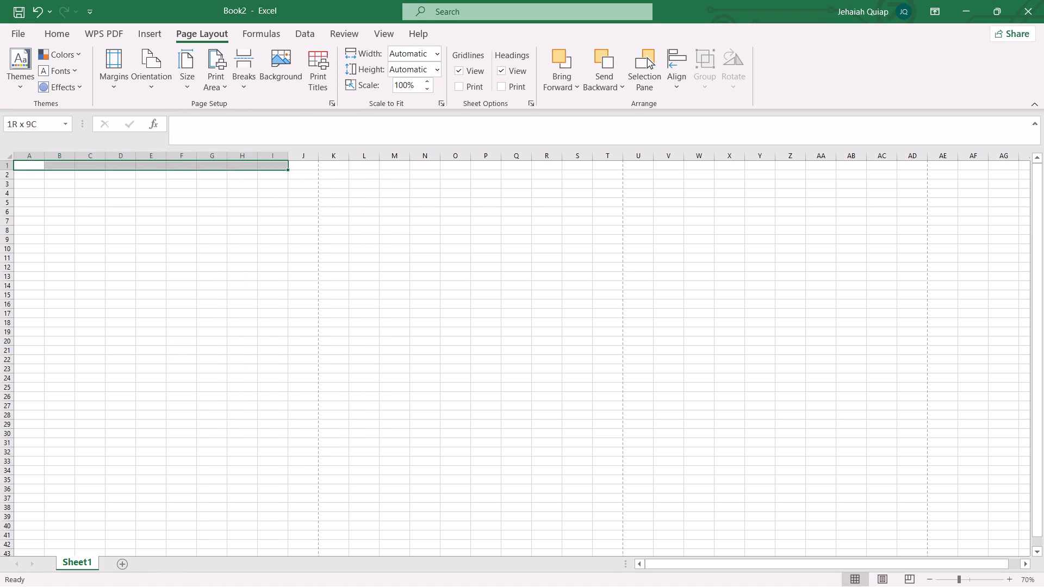
left_click_drag(270, 159, 301, 162)
left_click(61, 33)
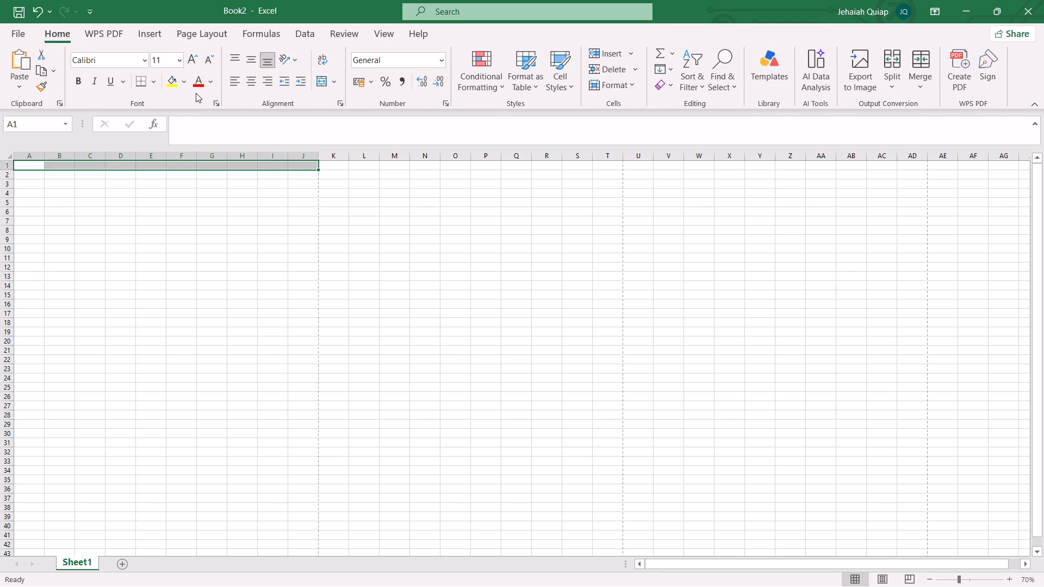
left_click(169, 81)
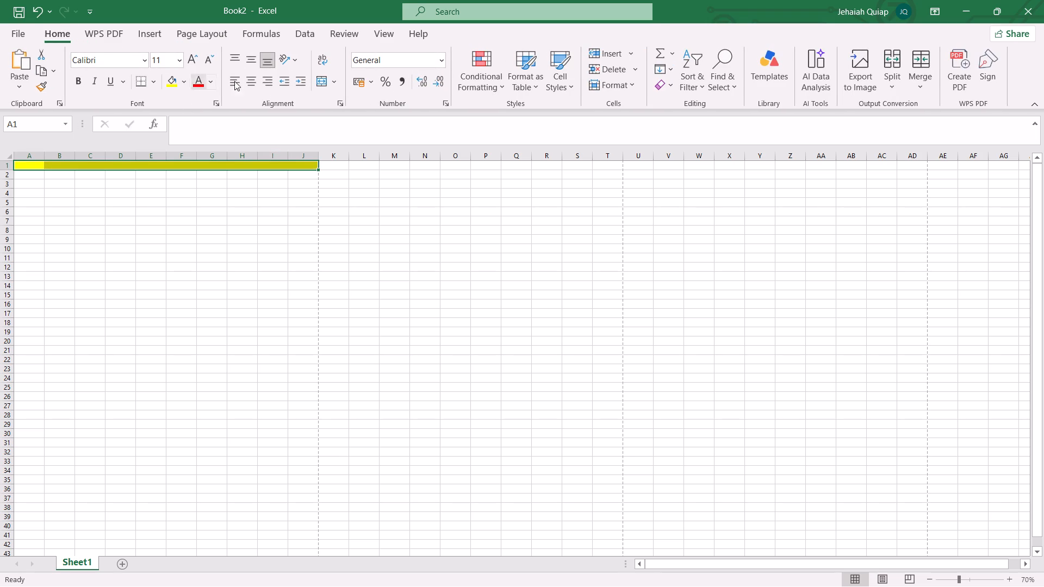
left_click(320, 85)
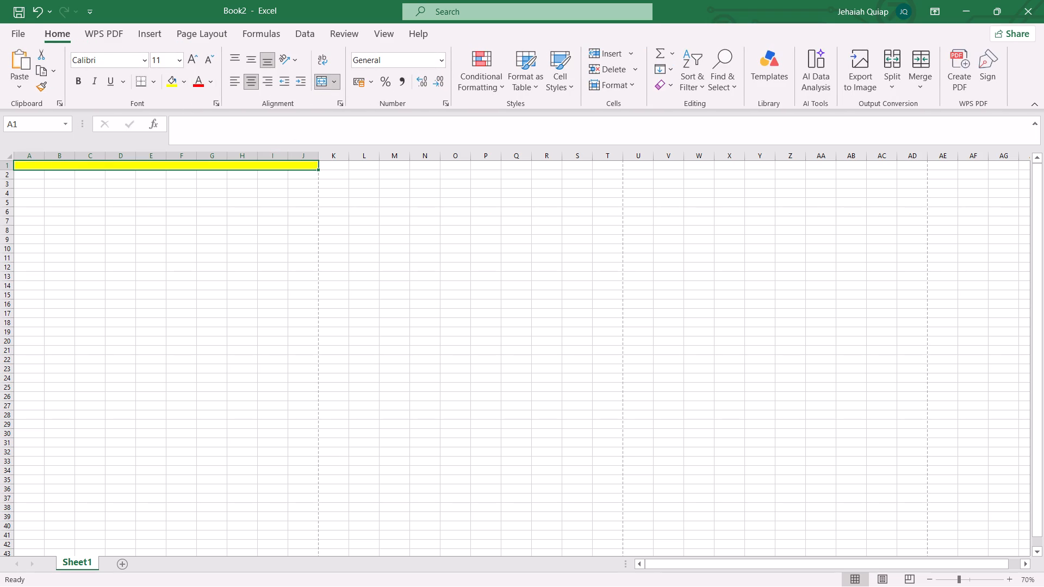
Enter OCTOBER 4 in the merged yellow header cell.
double_click(190, 164)
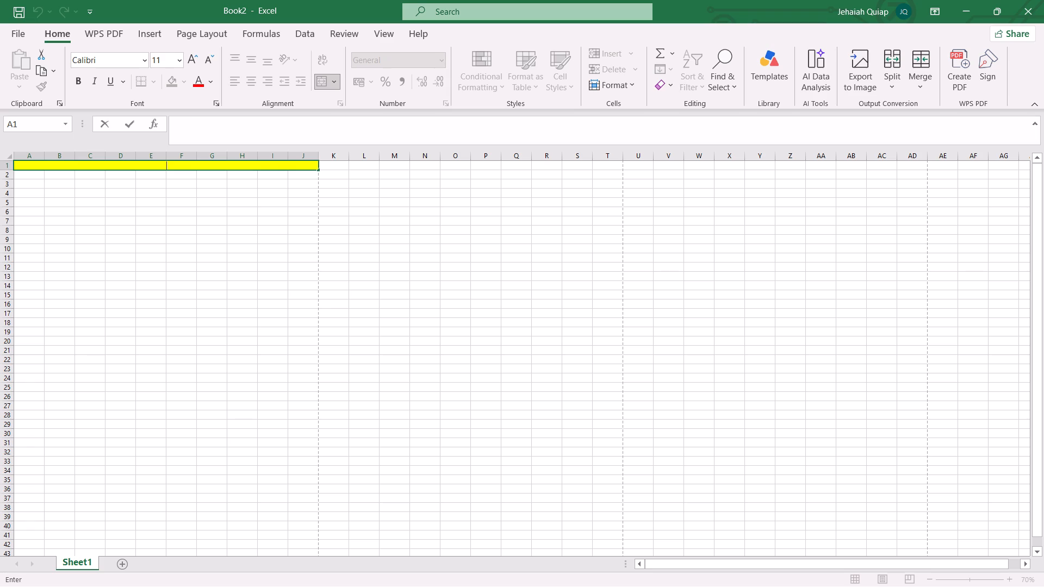
type("OCTOV")
key("BackSpace")
type("BER")
key("space")
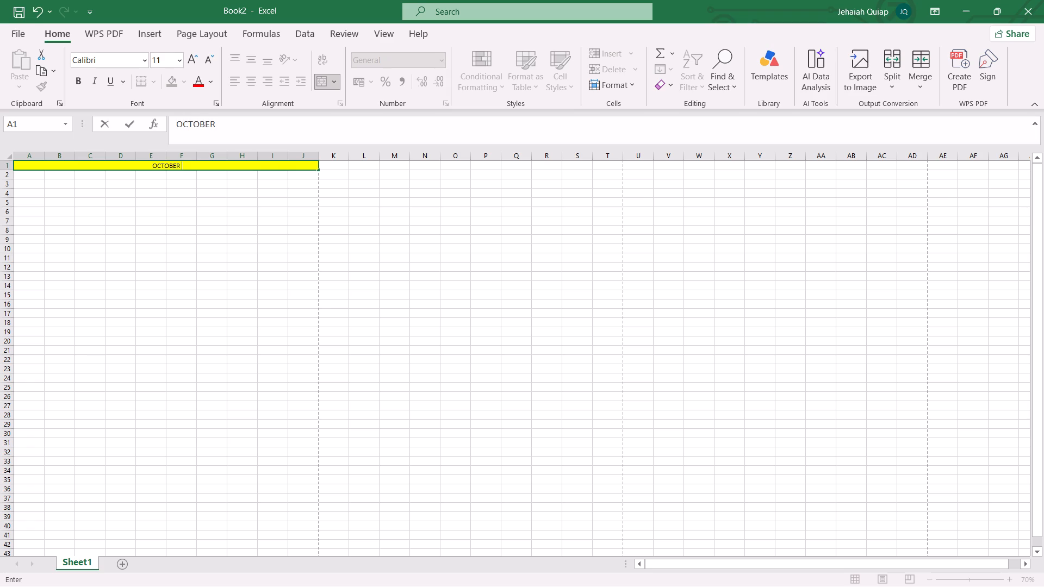
key("4")
left_click(26, 192)
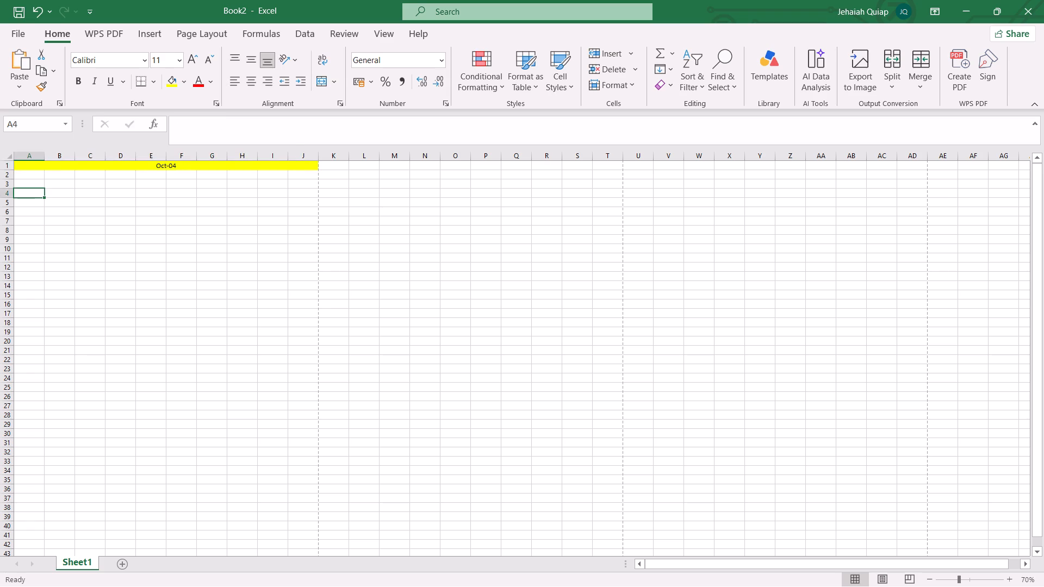
Switch to the Loyverse report in Chrome and look through the Nov 3, 2026 Sales by item list.
left_click(748, 574)
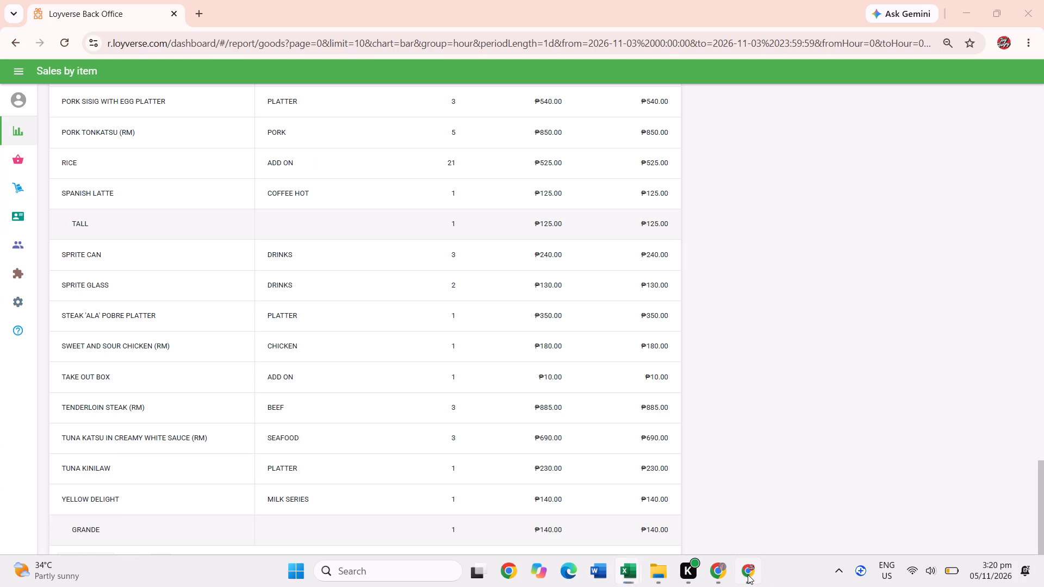
scroll(400, 282, "up", 16)
scroll(400, 282, "up", 7)
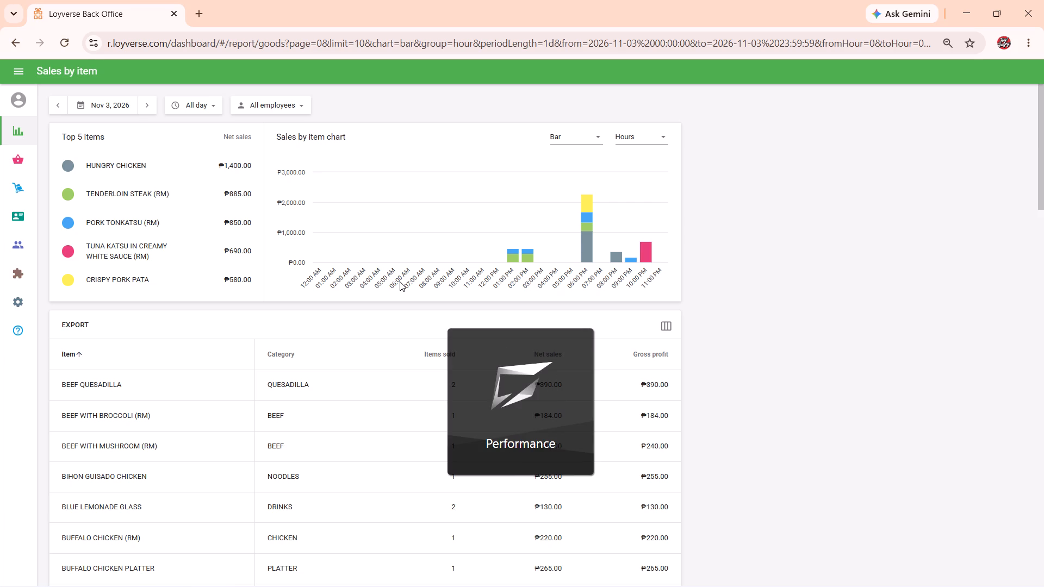
scroll(512, 392, "down", 4)
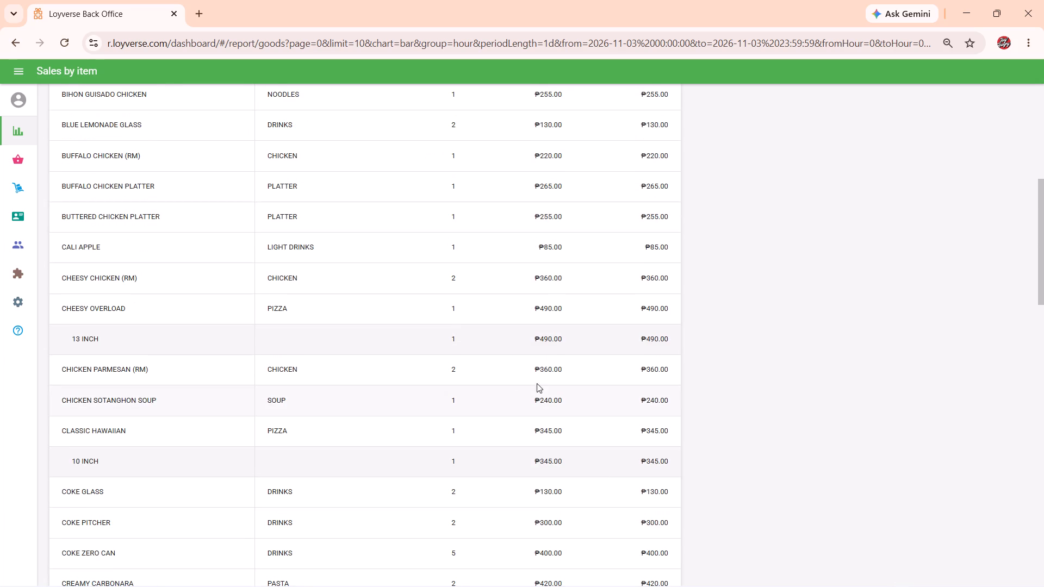
scroll(573, 379, "down", 3)
scroll(573, 379, "up", 6)
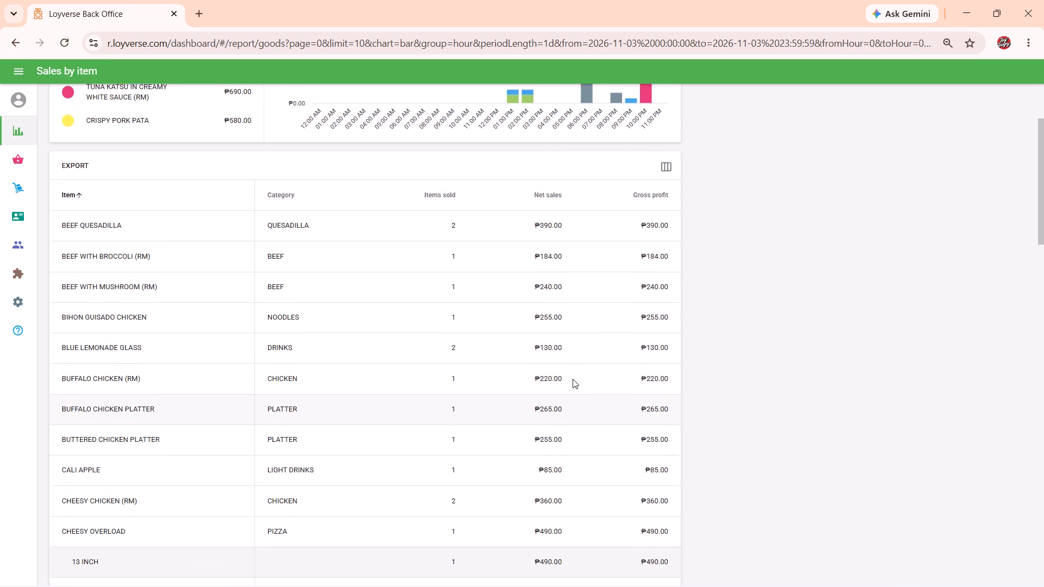
scroll(573, 379, "up", 2)
scroll(573, 379, "down", 2)
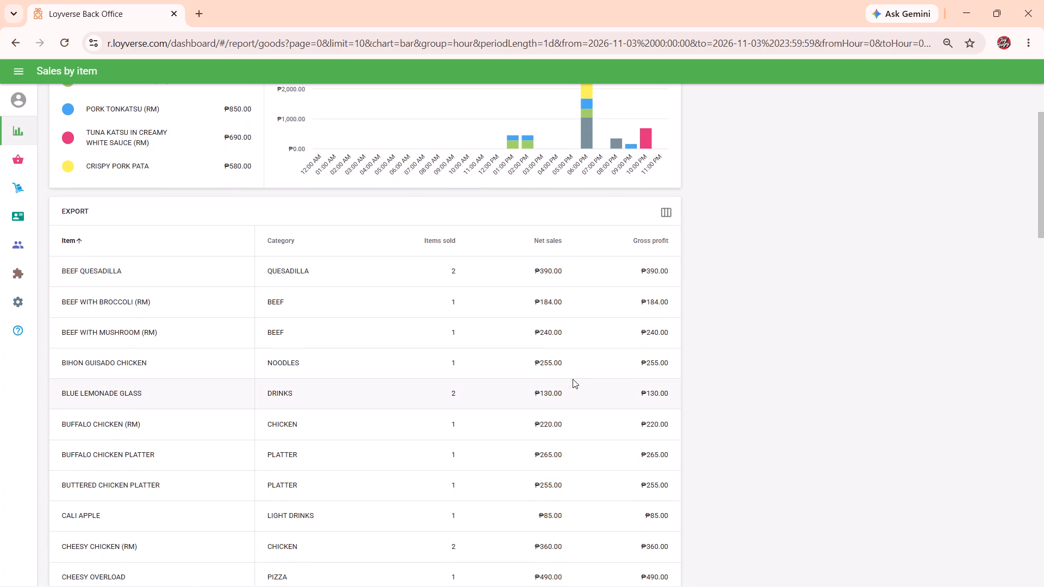
scroll(573, 379, "up", 7)
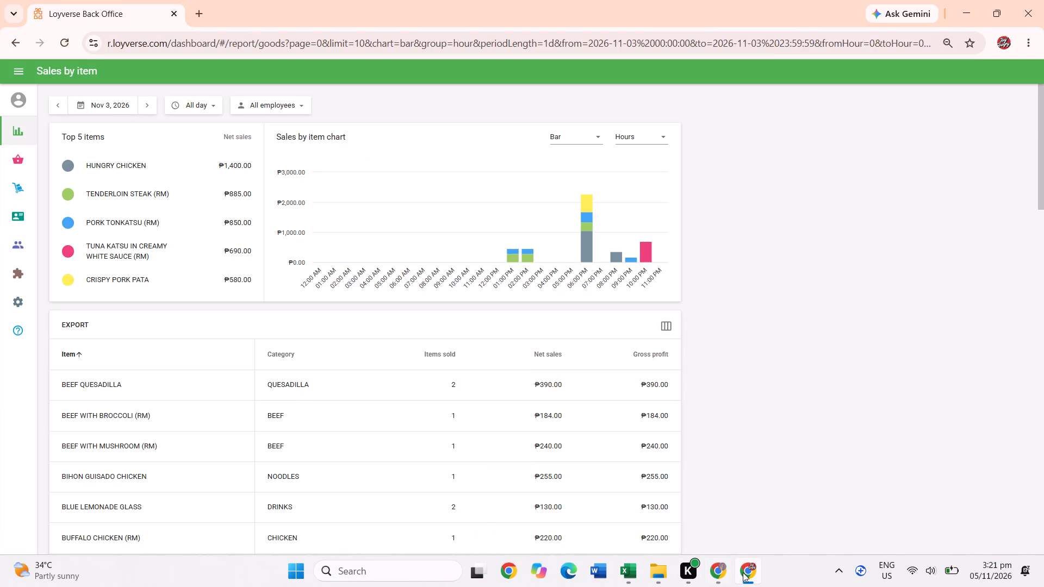
left_click(743, 572)
scroll(449, 328, "up", 7)
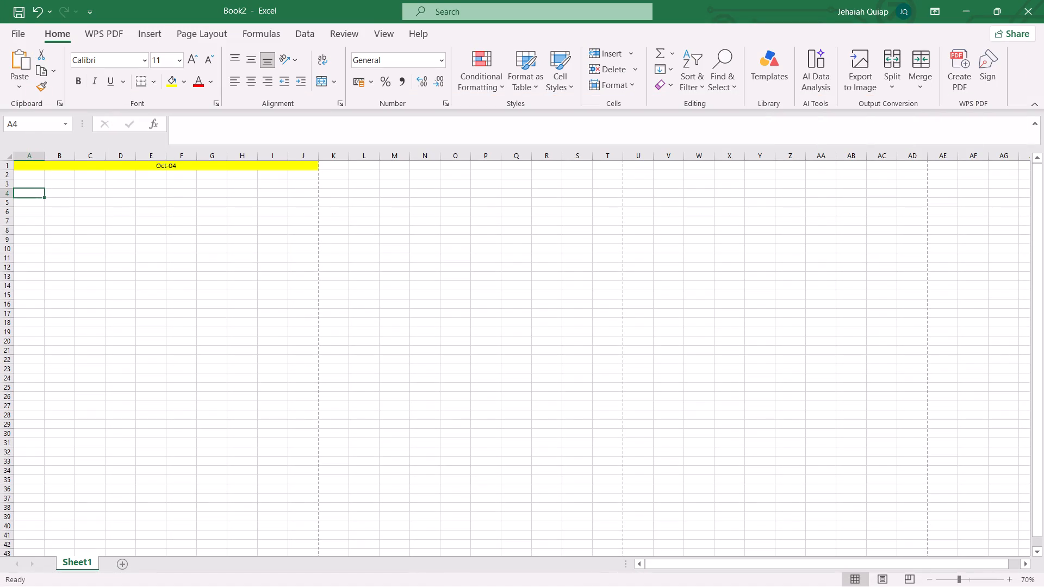
left_click(742, 569)
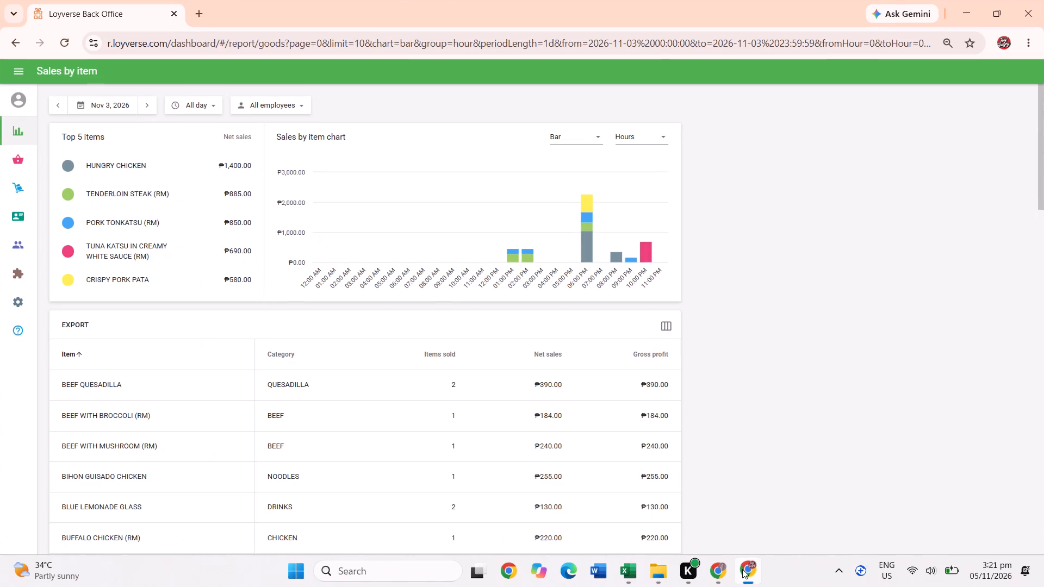
scroll(369, 466, "down", 13)
scroll(369, 466, "up", 7)
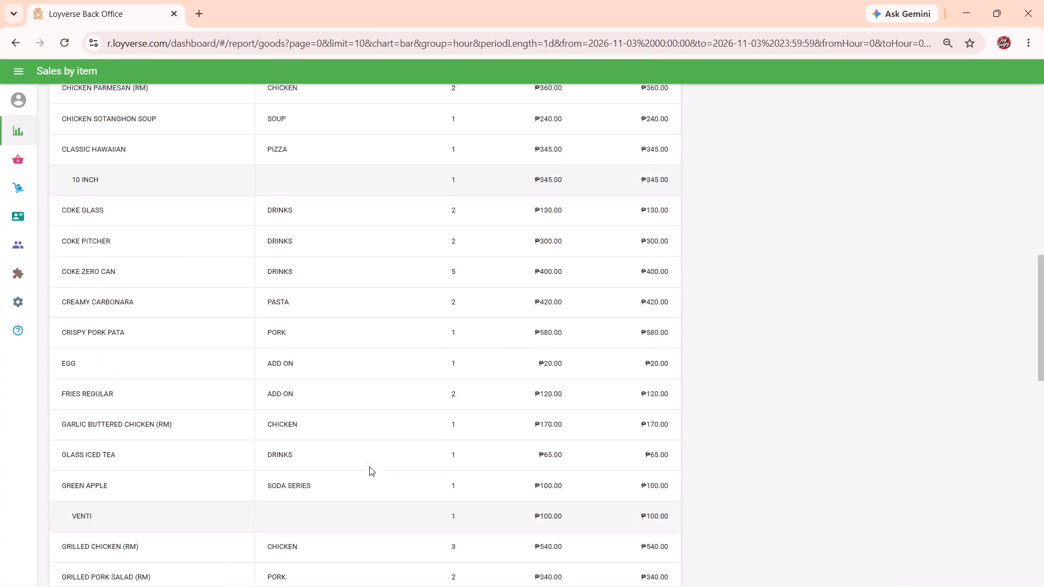
scroll(369, 466, "up", 8)
Advance the Sales by item report to Nov 4, 2026 and choose a larger number of rows per page.
left_click(146, 105)
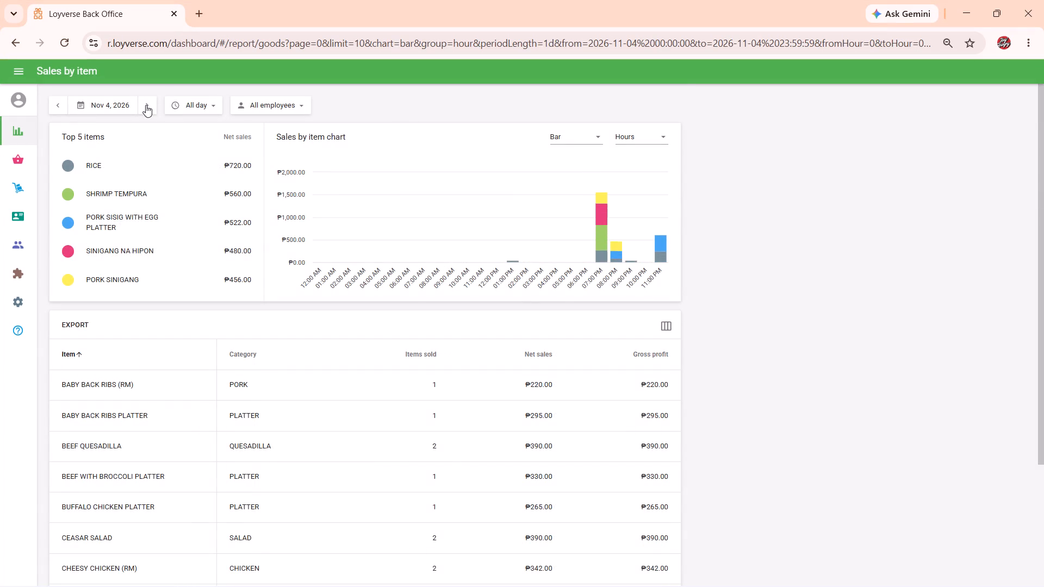
scroll(254, 330, "down", 7)
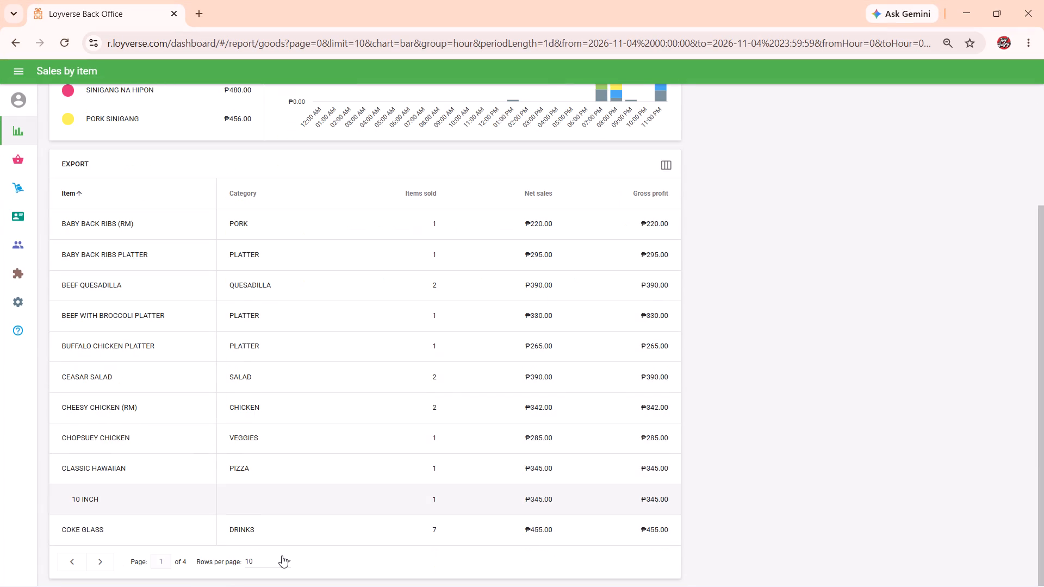
left_click(273, 561)
left_click(269, 566)
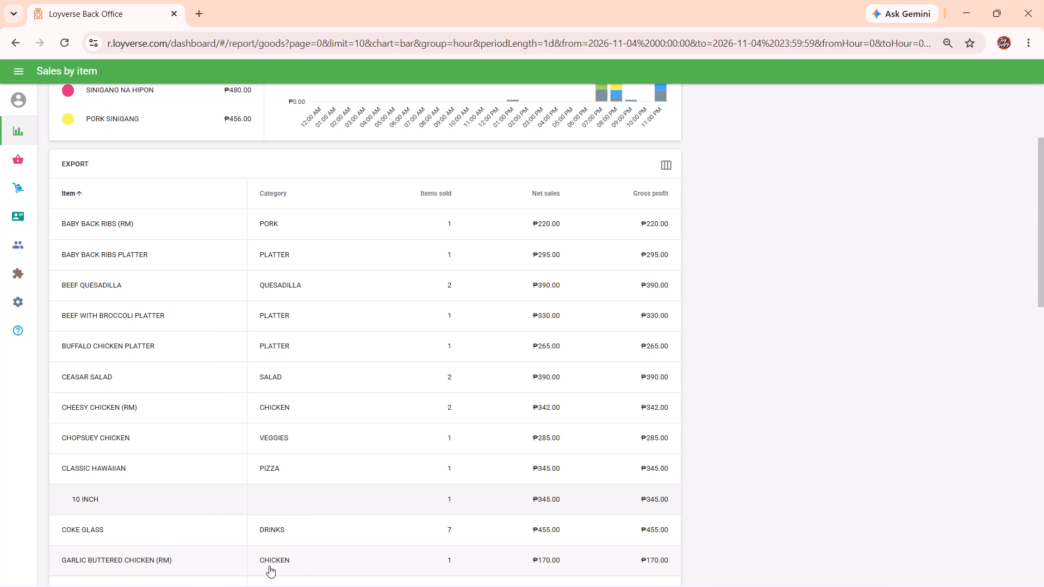
Capture a screenshot of the item table from the EXPORT heading down to the GRILLED CHICKEN (RM) row.
scroll(309, 414, "up", 9)
scroll(309, 414, "down", 1)
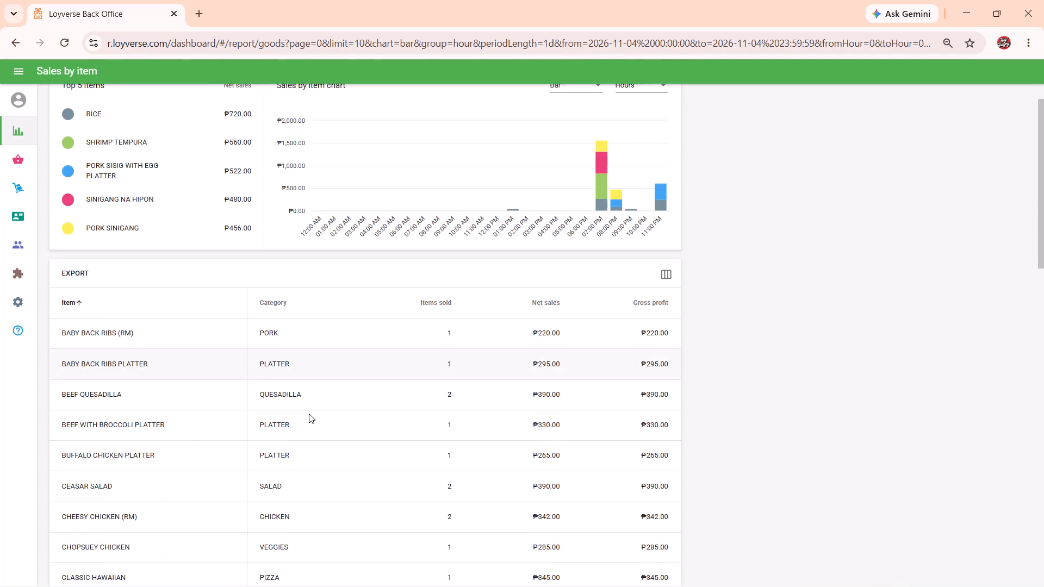
scroll(309, 414, "down", 3)
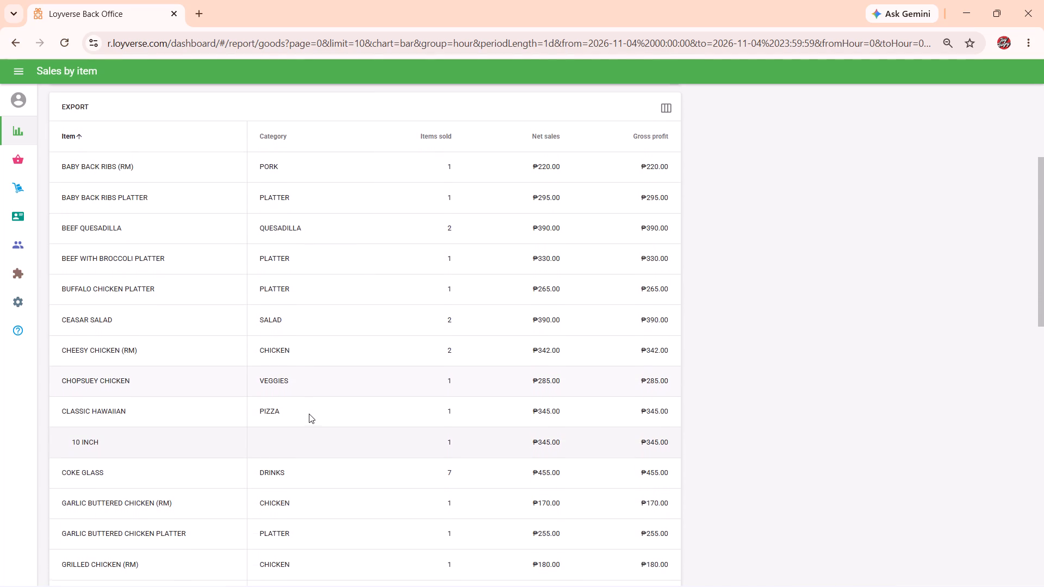
scroll(309, 414, "down", 1)
key("Print")
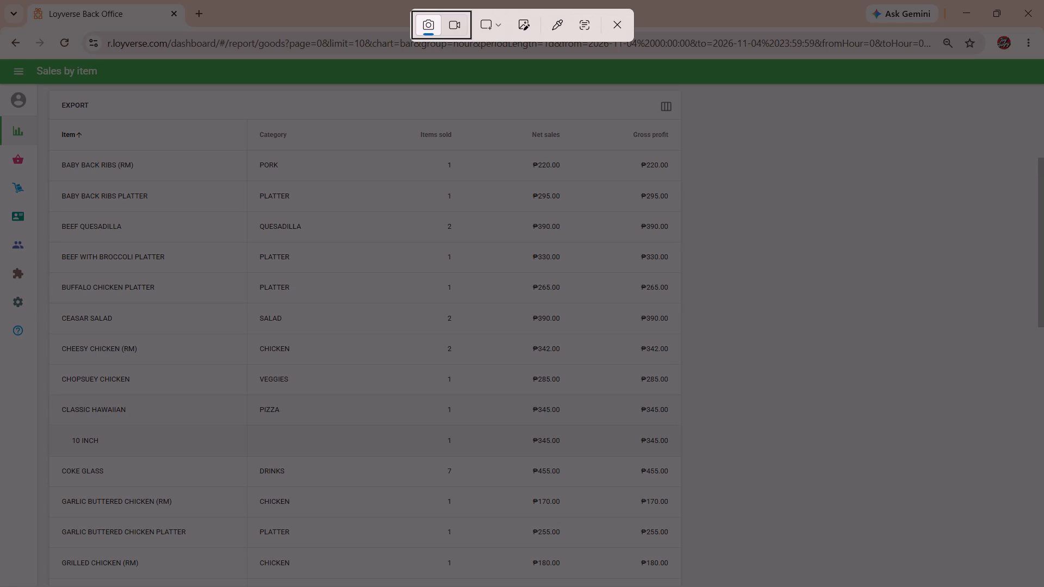
left_click_drag(34, 83, 576, 465)
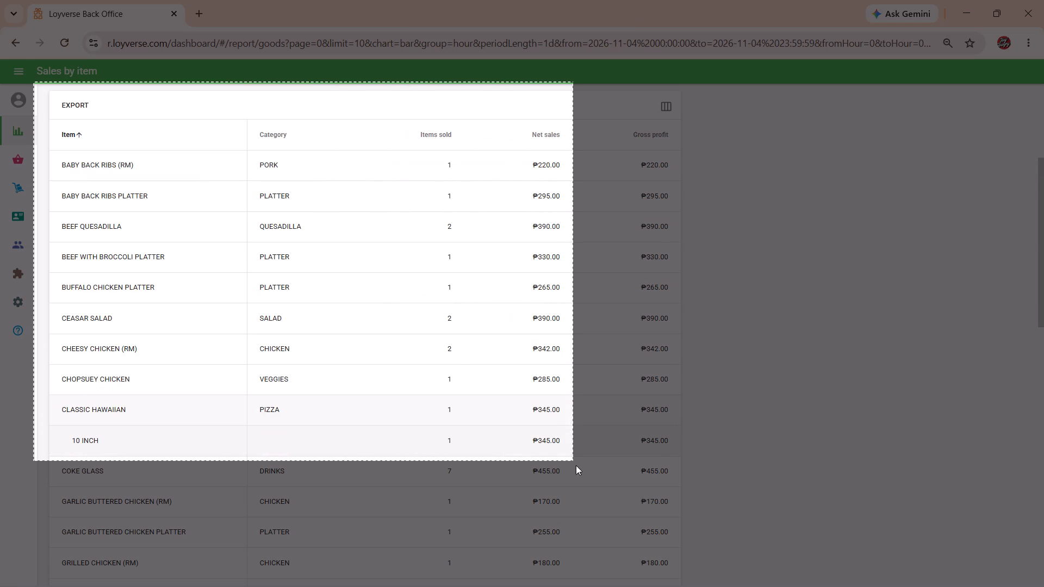
left_click_drag(576, 465, 694, 582)
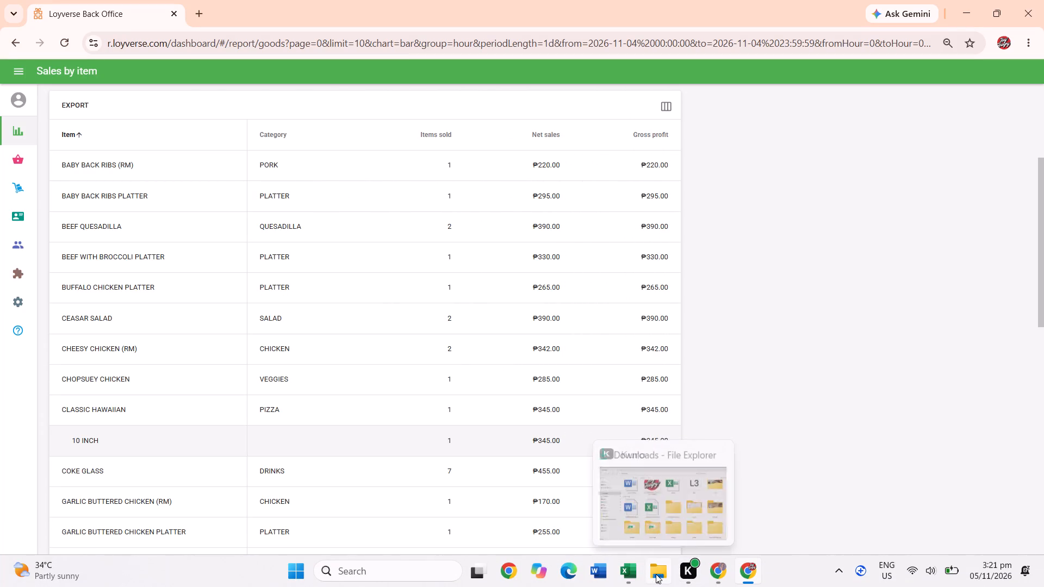
Switch to Excel's Book2 workbook and paste the first November 4 report screenshot at cell A4.
left_click(686, 510)
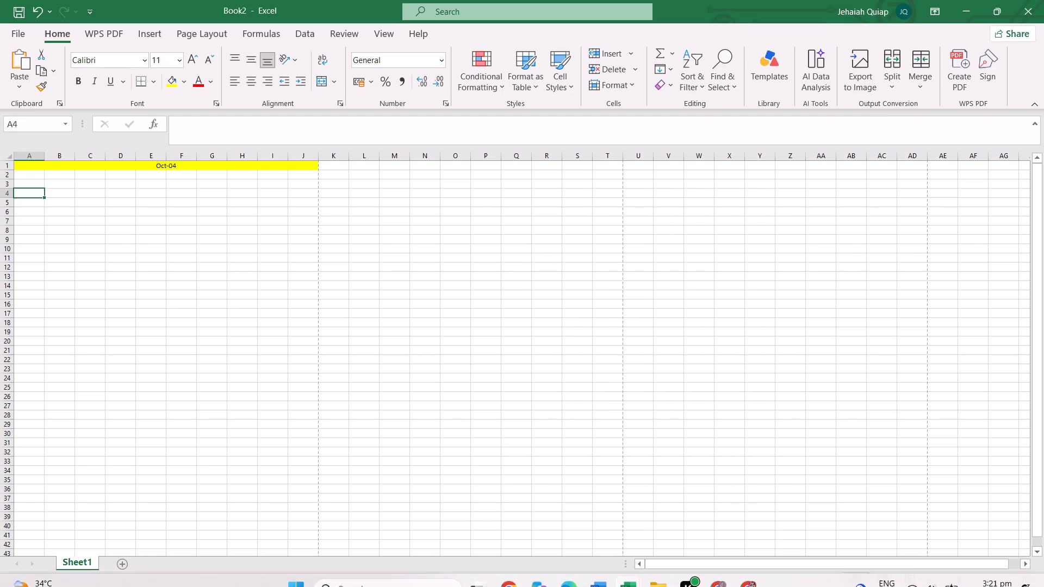
key("ctrl+v")
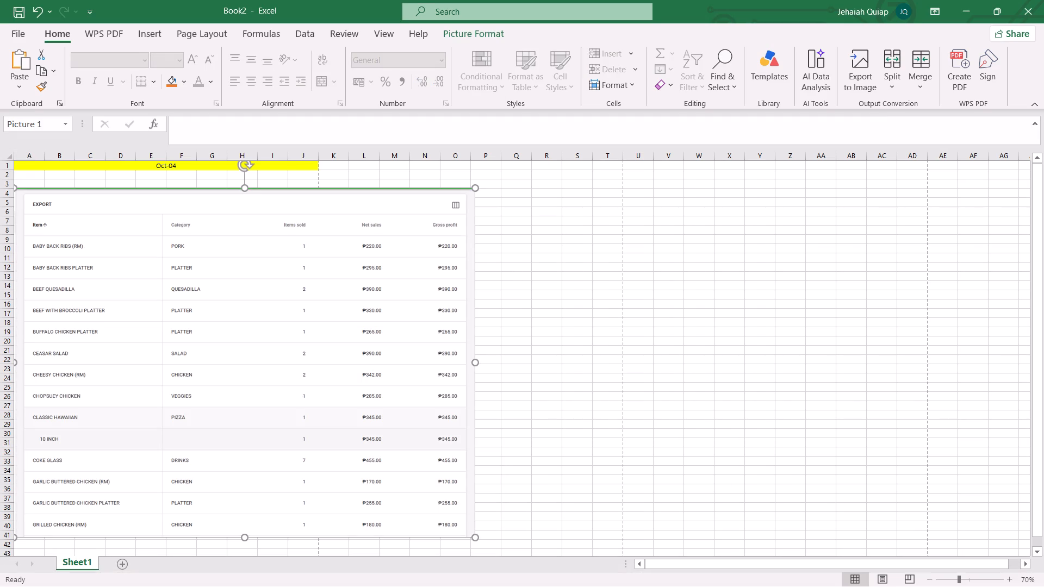
Shrink and flatten the first November 4 screenshot to fit columns A–J and about rows 3–16, just below the Oct-04 heading.
left_click_drag(480, 186, 312, 335)
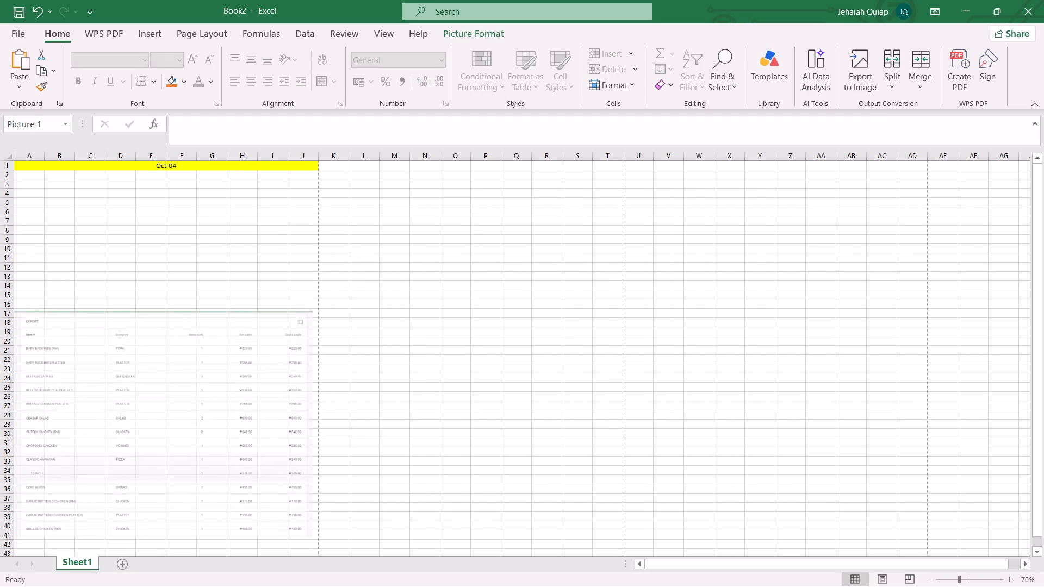
left_click_drag(312, 335, 297, 357)
left_click_drag(201, 351, 158, 313)
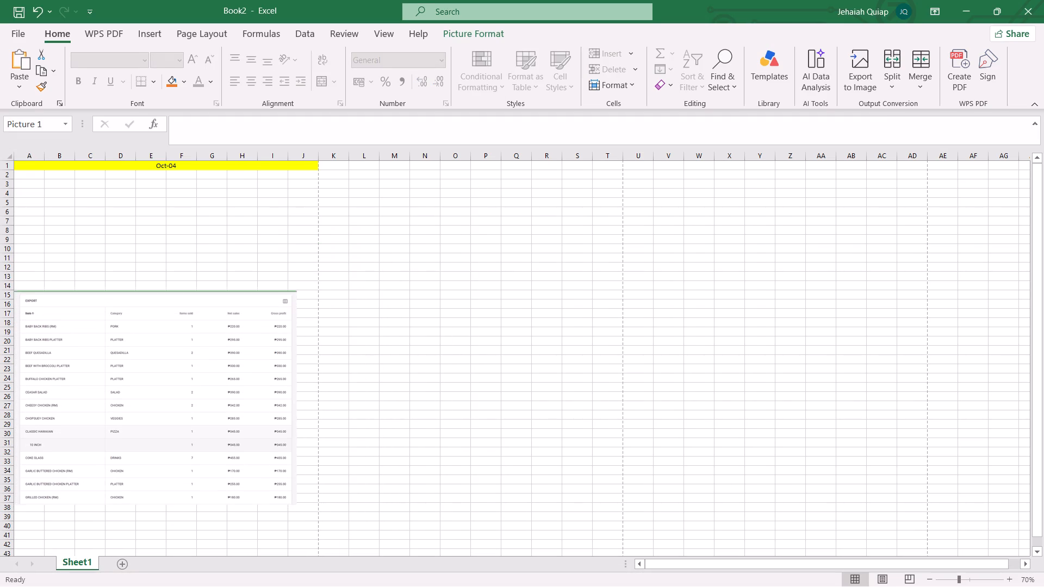
left_click_drag(158, 313, 125, 215)
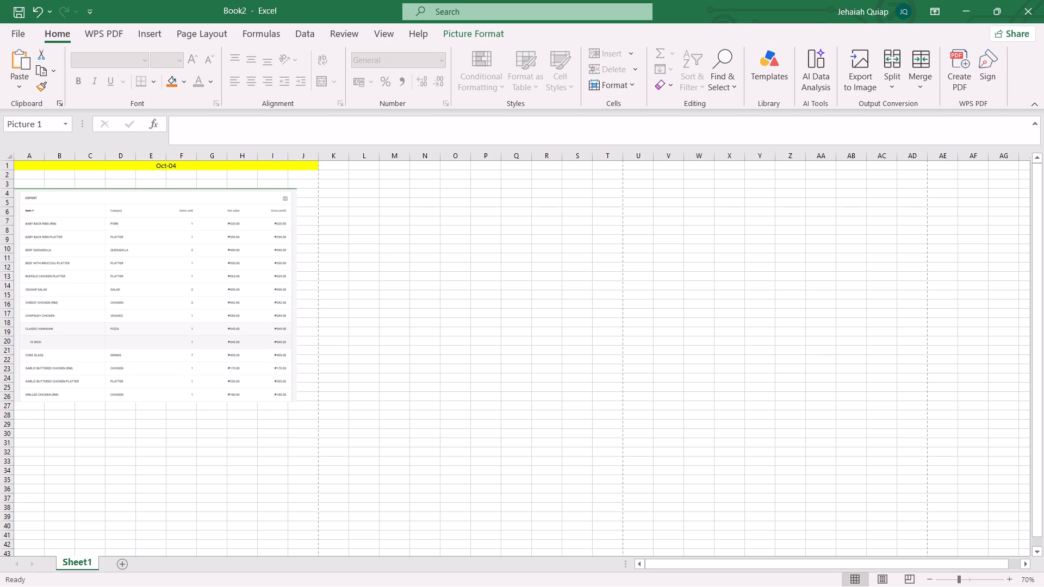
left_click_drag(154, 190, 164, 241)
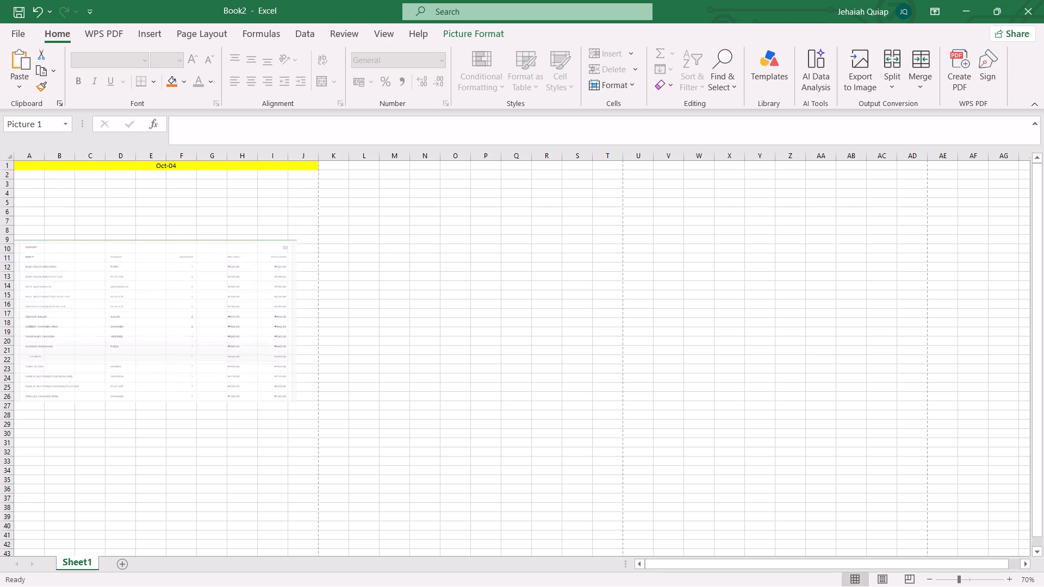
left_click_drag(164, 241, 172, 267)
left_click_drag(176, 311, 119, 227)
left_click(452, 248)
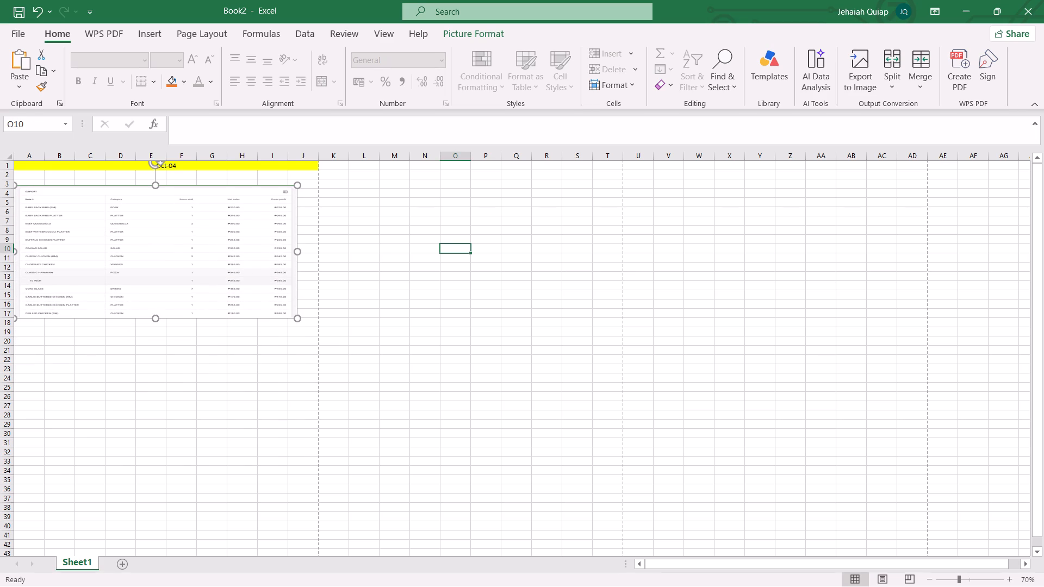
left_click(226, 303)
left_click_drag(152, 319, 152, 310)
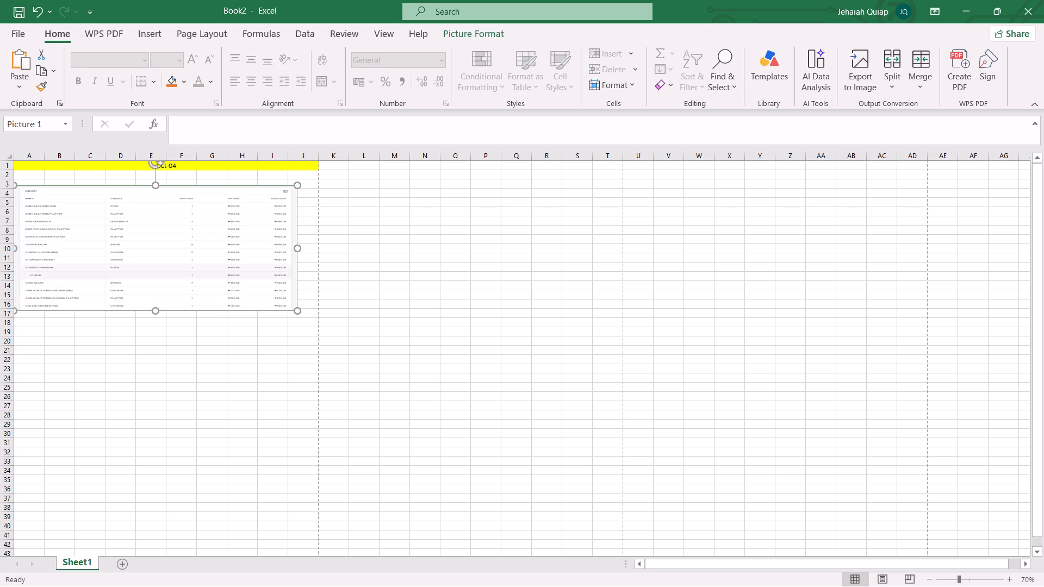
left_click(564, 322)
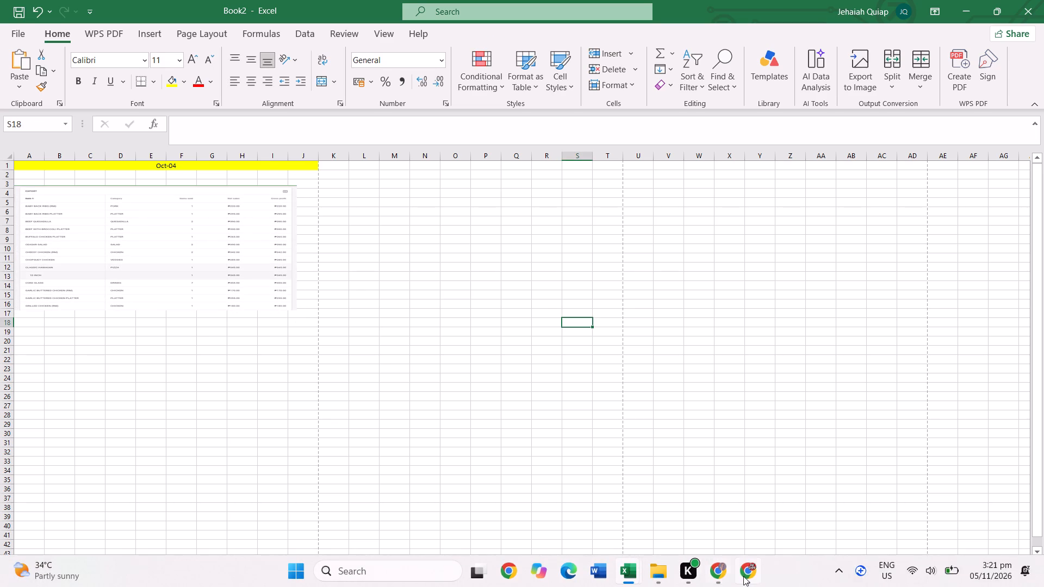
Switch to the Loyverse report in Chrome and capture a screenshot of the rows from GRILLED CHICKEN (RM) through RICE.
left_click(744, 576)
scroll(523, 439, "down", 4)
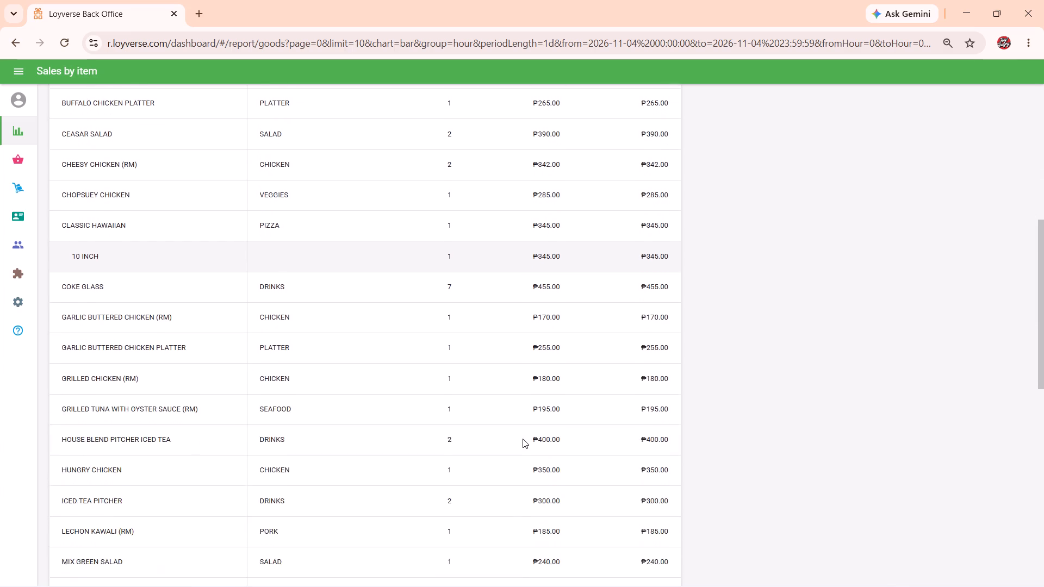
scroll(523, 439, "down", 2)
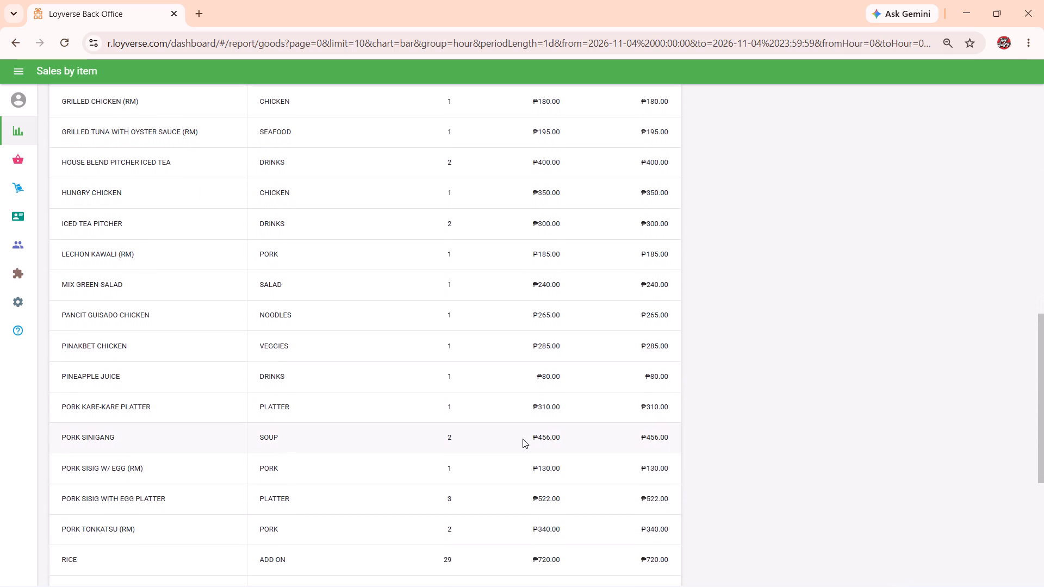
scroll(523, 439, "down", 2)
key("Print")
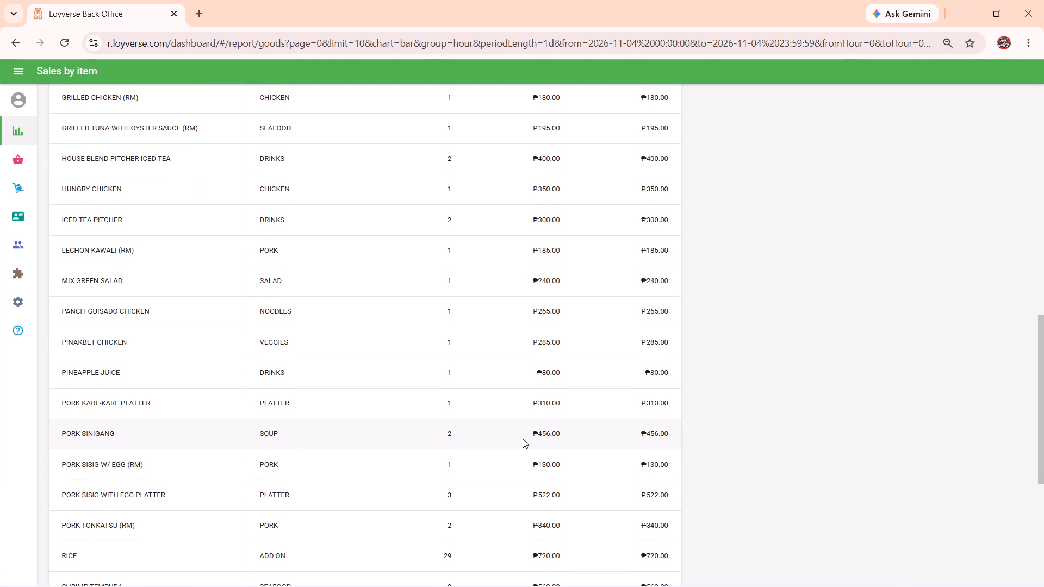
left_click_drag(46, 80, 684, 568)
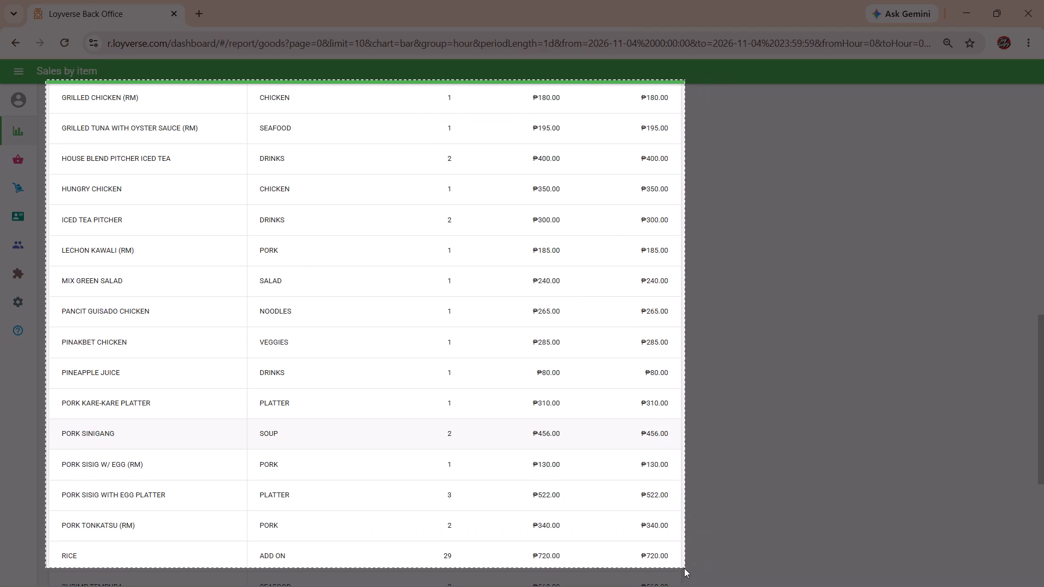
left_click_drag(684, 568, 680, 571)
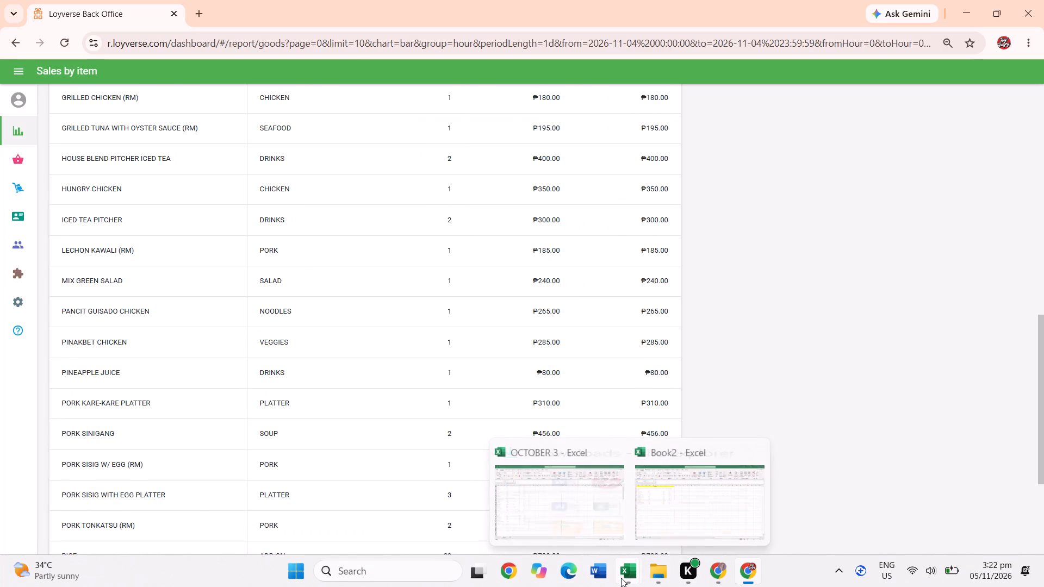
Switch to Excel's Book2 workbook and paste the second report screenshot at cell A19.
left_click(670, 487)
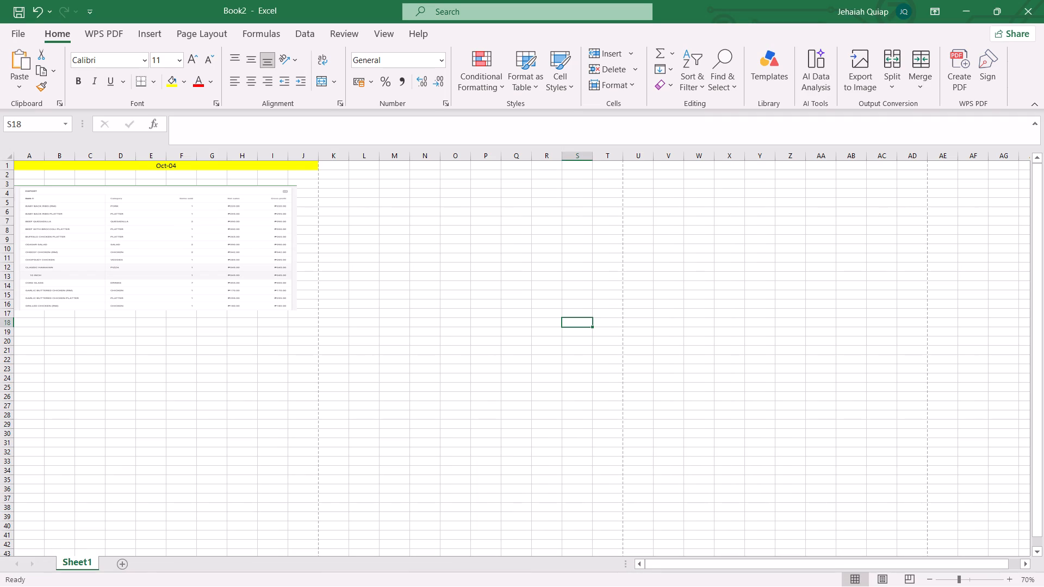
left_click(26, 329)
key("ctrl+v")
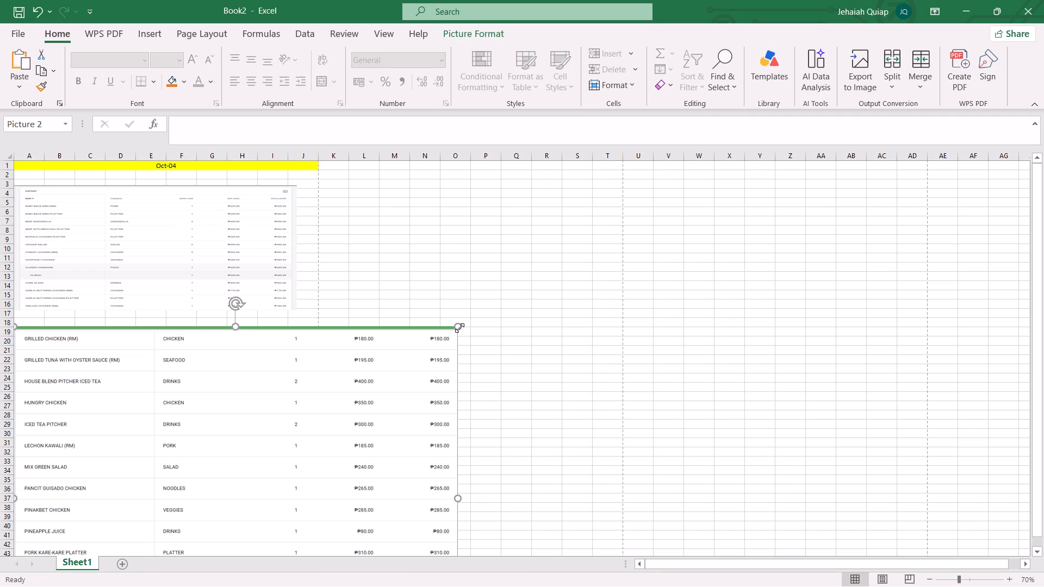
Shrink and flatten the second screenshot to fit columns A–I and place it just below the first, at about rows 18–33.
left_click_drag(459, 328, 255, 461)
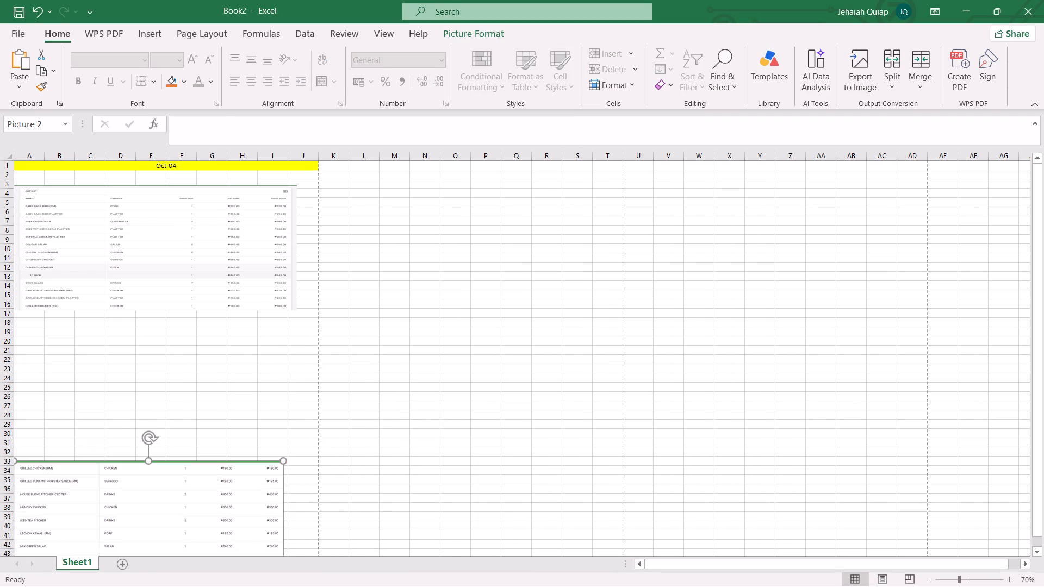
left_click_drag(228, 482, 208, 399)
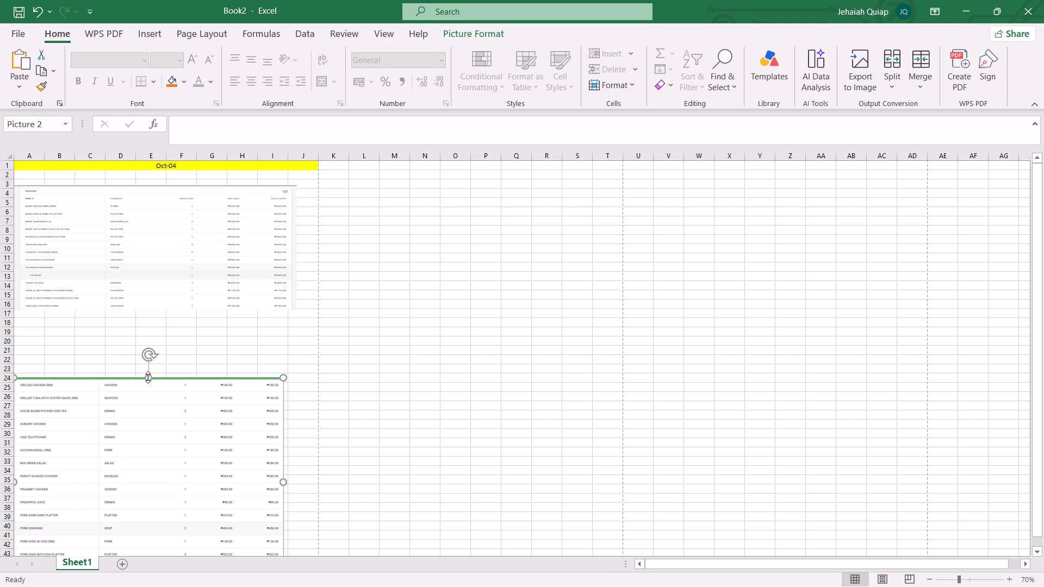
left_click_drag(148, 377, 165, 451)
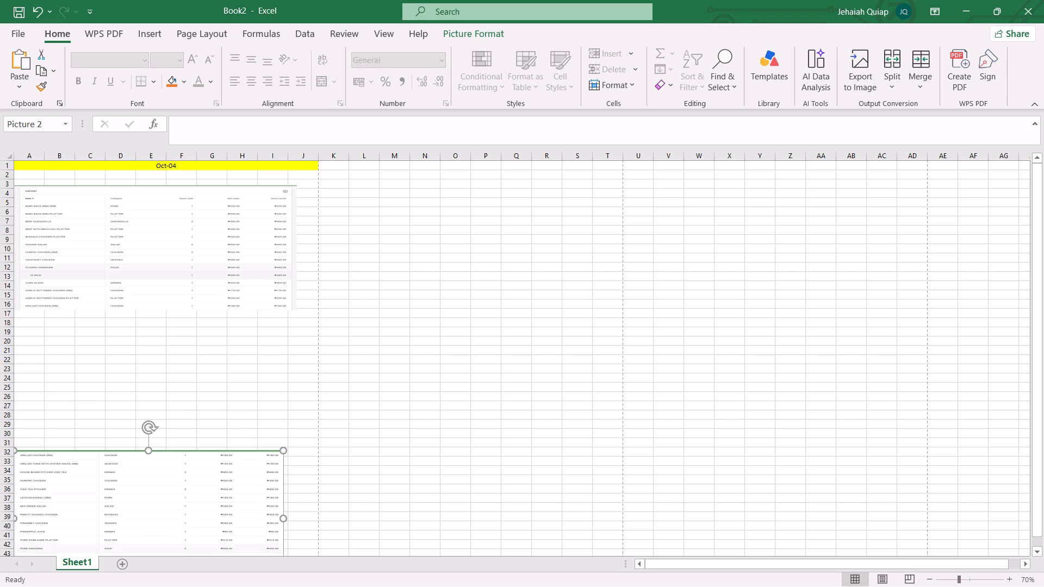
scroll(257, 397, "down", 2)
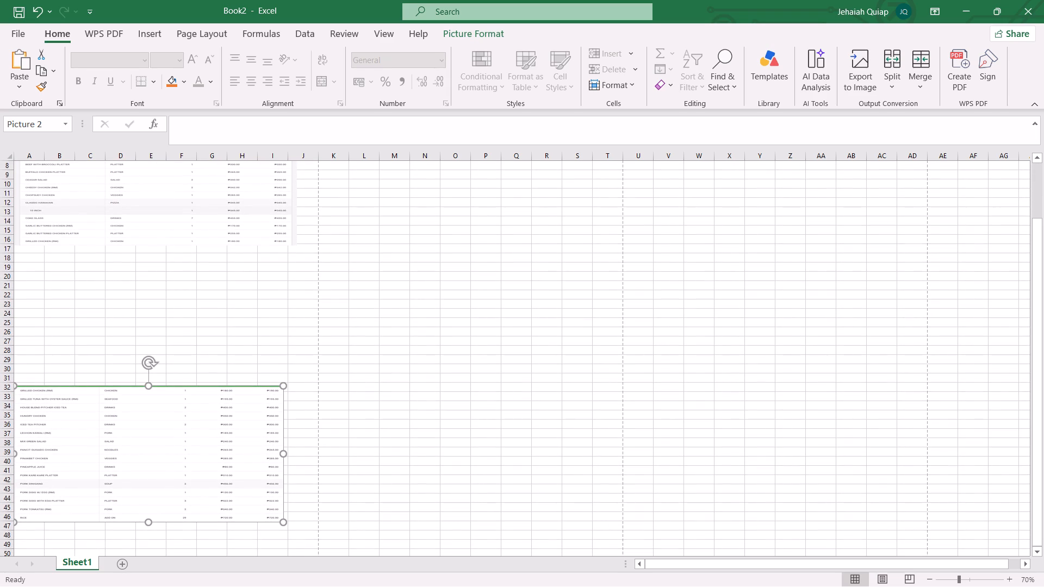
left_click_drag(235, 442, 198, 317)
left_click(436, 309)
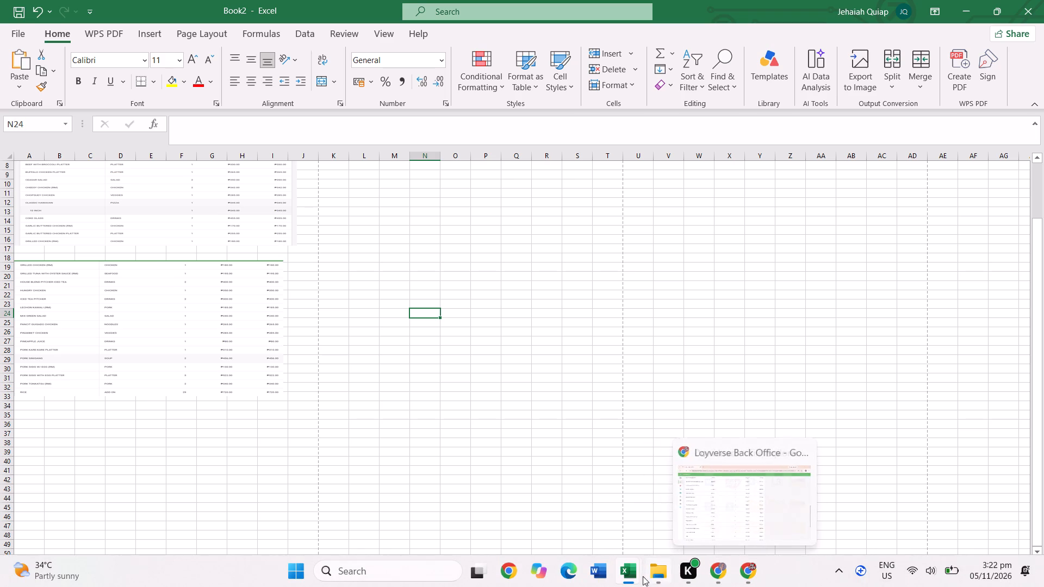
Switch to the Loyverse report in Chrome and capture a screenshot of the last rows, from RICE through VENTI.
left_click(743, 583)
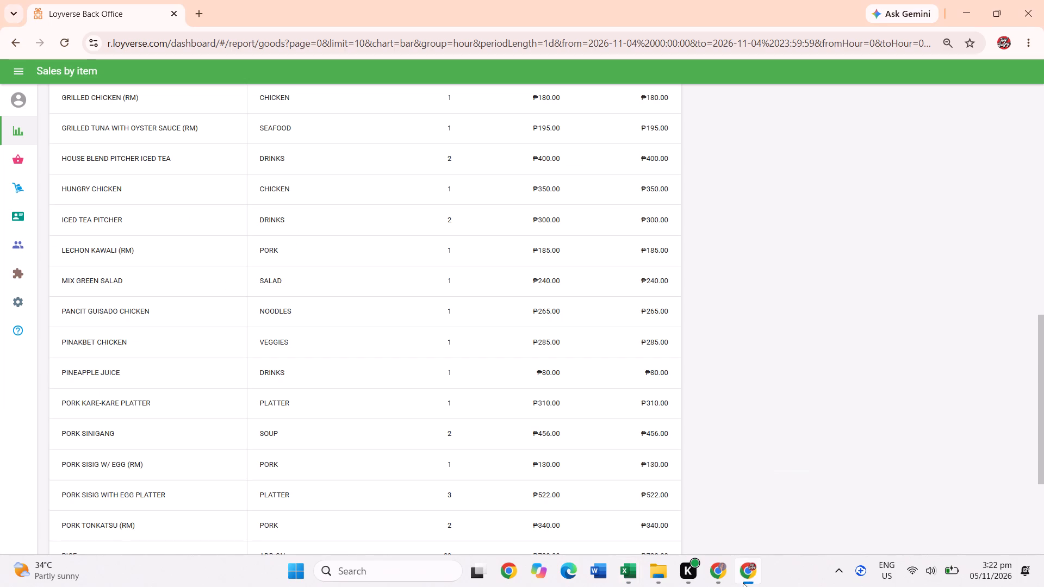
scroll(391, 351, "down", 5)
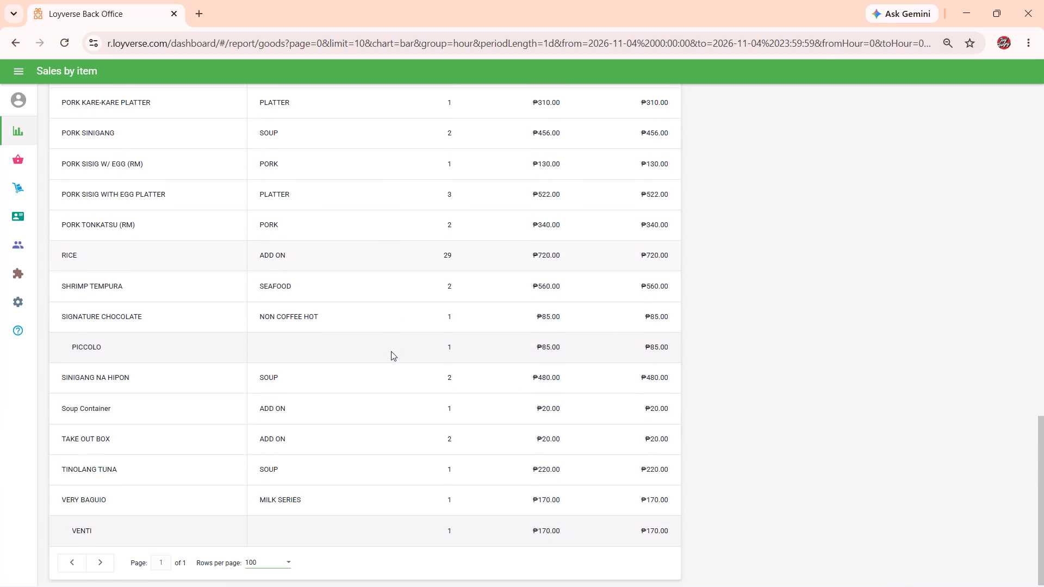
scroll(391, 351, "down", 2)
key("Print")
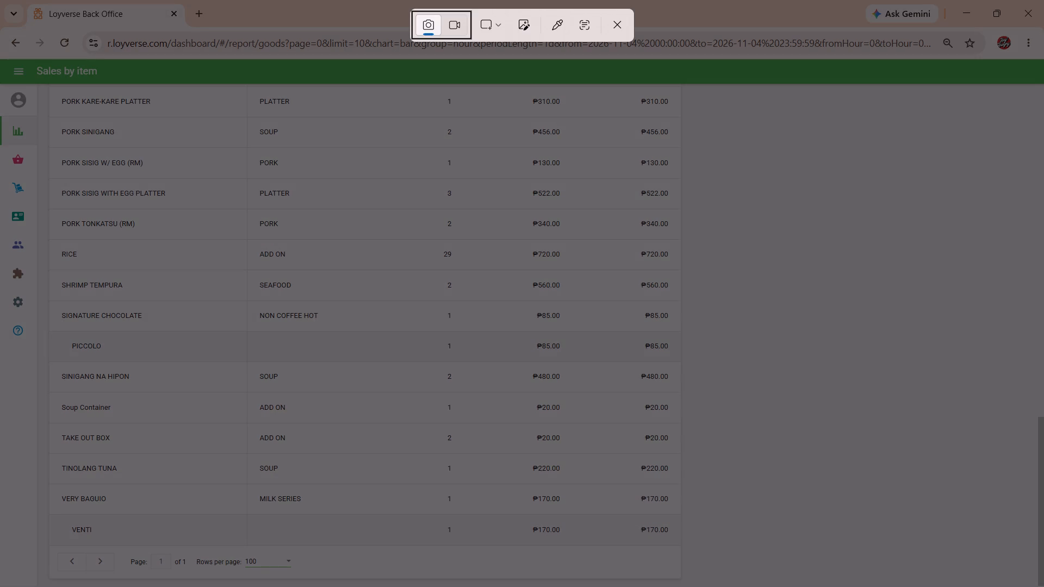
left_click_drag(47, 239, 544, 496)
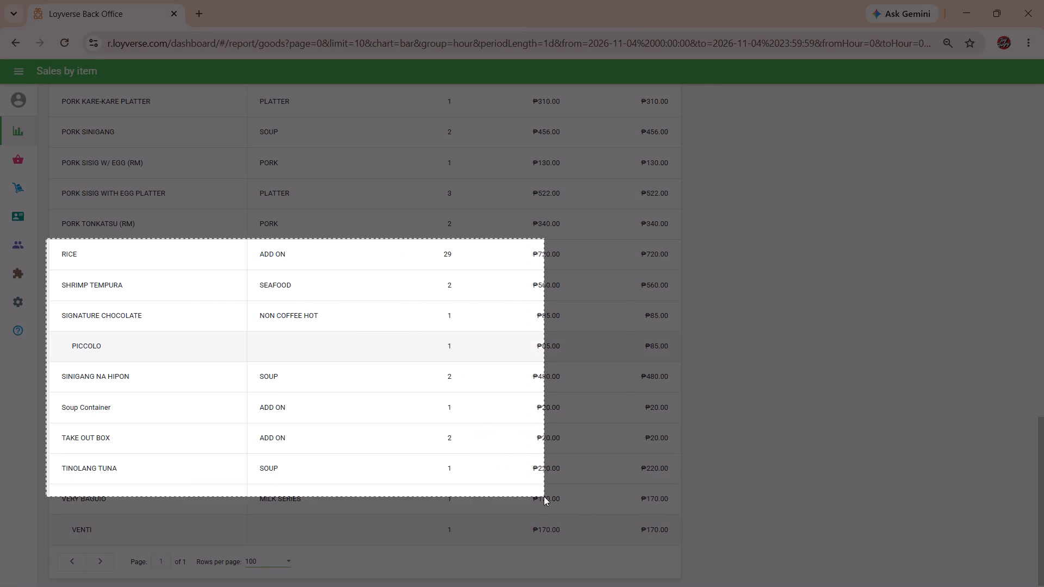
left_click_drag(544, 496, 674, 545)
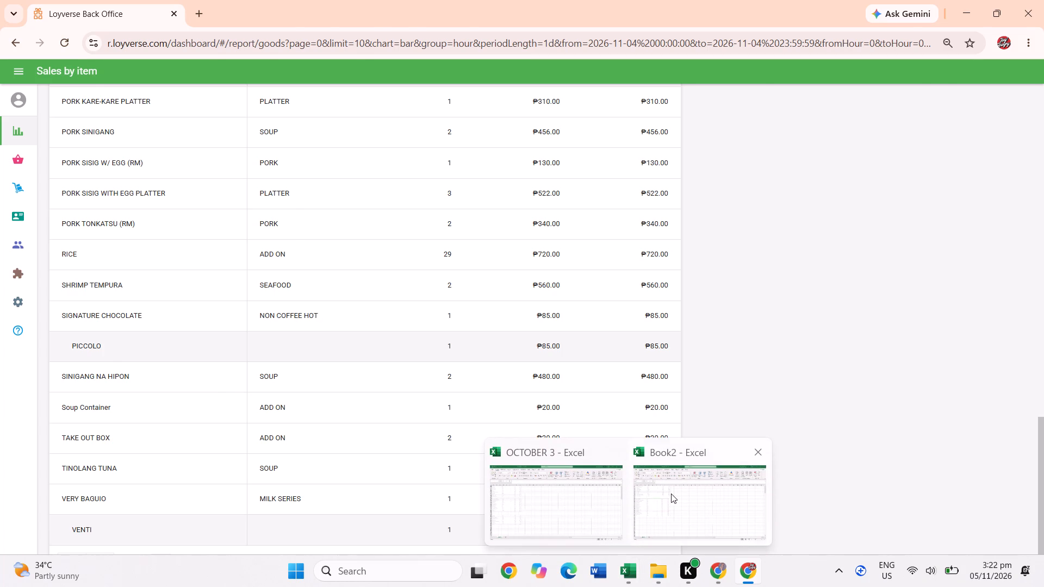
Switch to Excel's Book2 workbook, paste the third report screenshot at cell A35 and shrink it to about columns A–L.
left_click(671, 494)
left_click(23, 418)
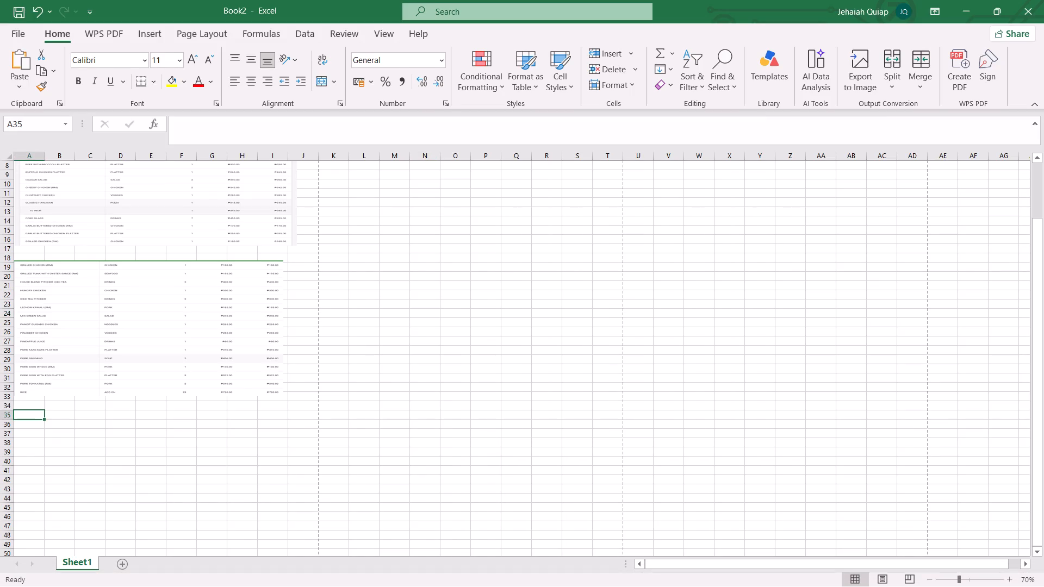
key("ctrl+v")
scroll(313, 391, "down", 2)
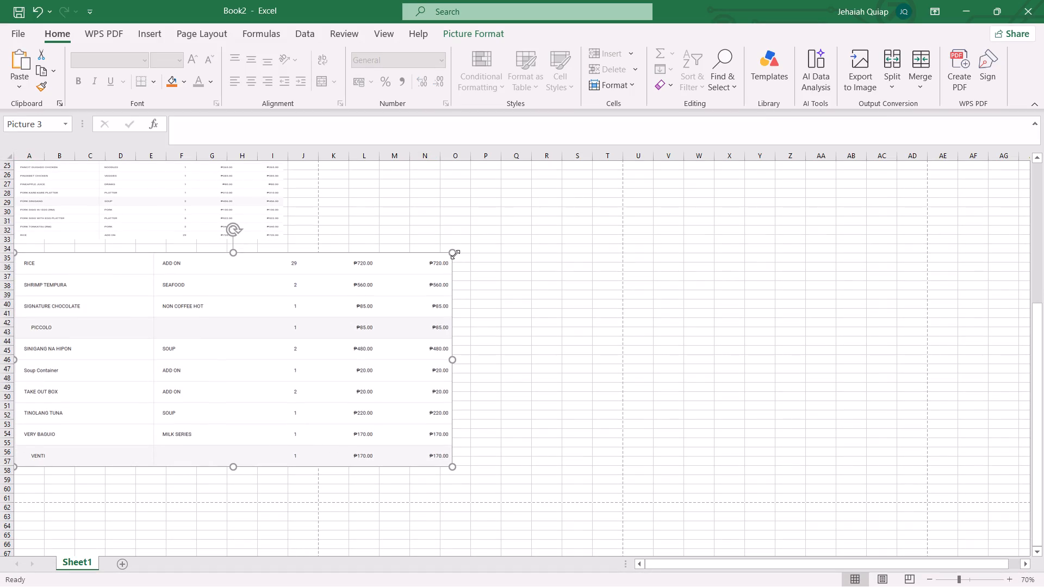
left_click_drag(453, 254, 369, 322)
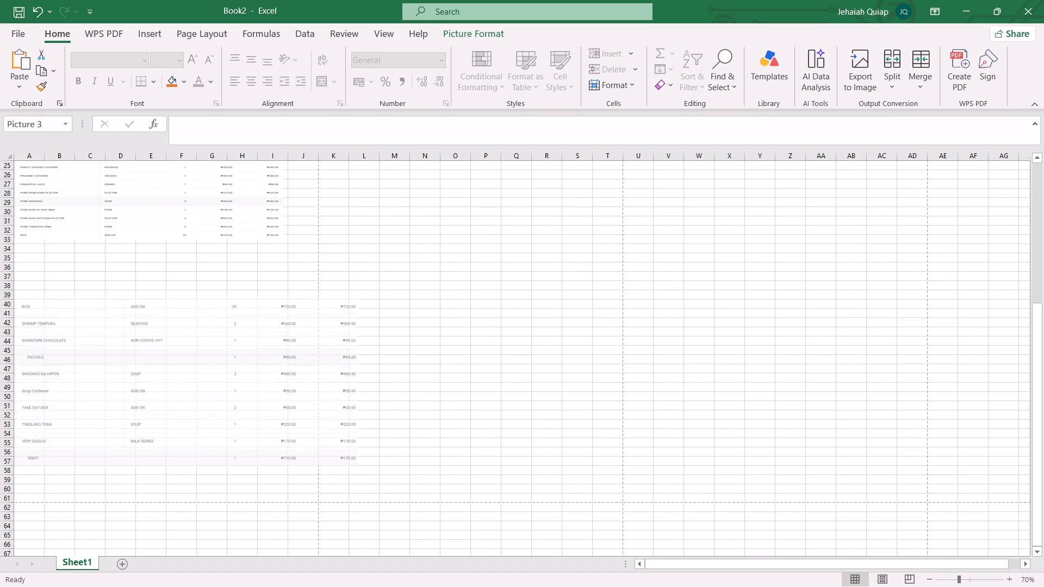
left_click_drag(369, 322, 381, 314)
Crop the duplicate RICE row off the top of the third screenshot so it starts at SHRIMP TEMPURA.
right_click(275, 349)
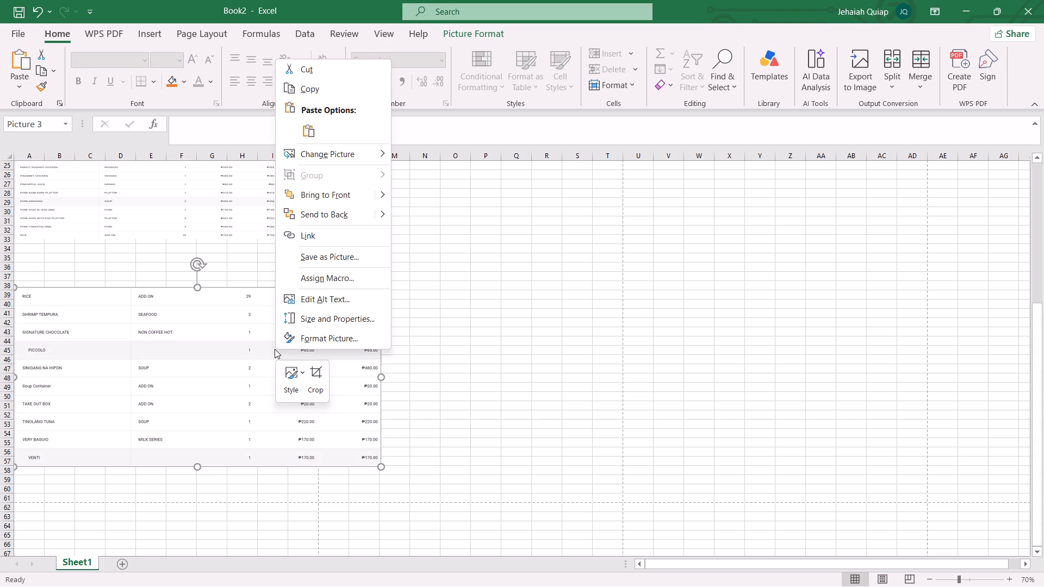
left_click(309, 372)
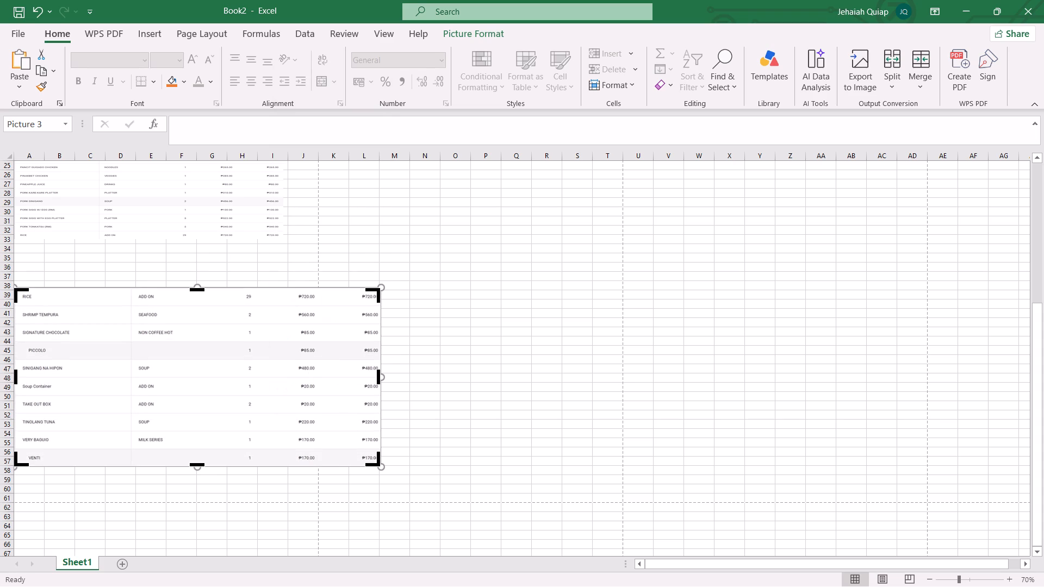
left_click_drag(199, 288, 204, 301)
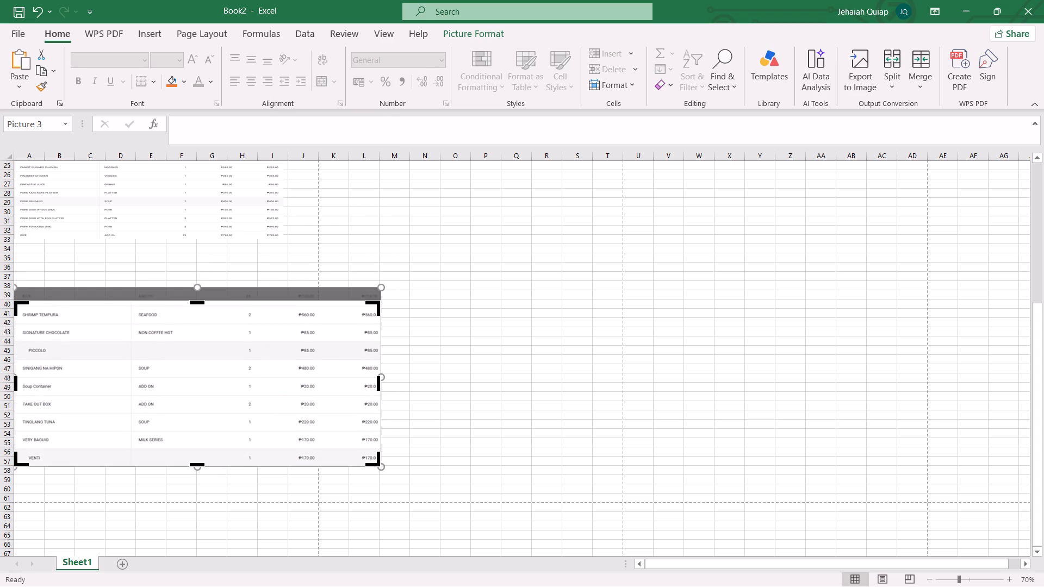
left_click(513, 354)
Shrink the cropped third screenshot to fit columns A–I and place it just below the second, at about rows 34–47.
left_click_drag(341, 377, 324, 332)
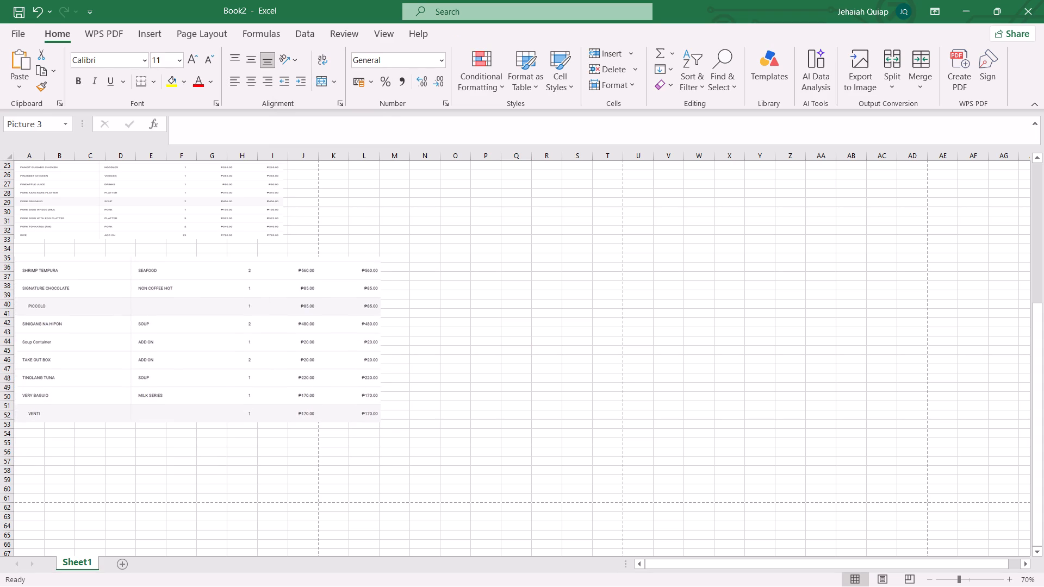
left_click_drag(324, 332, 324, 332)
left_click_drag(382, 258, 279, 305)
left_click_drag(242, 332, 216, 277)
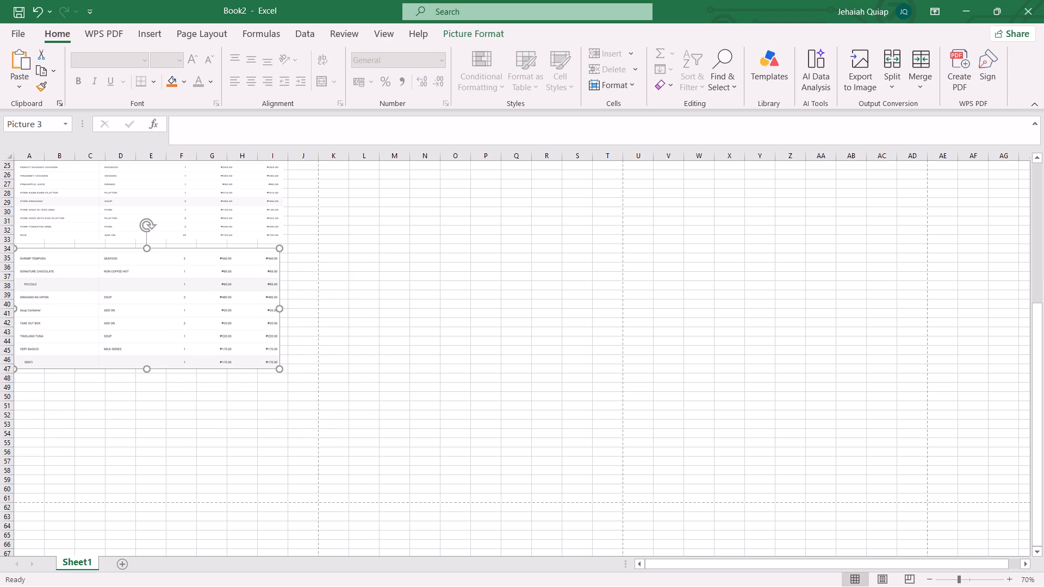
left_click(420, 333)
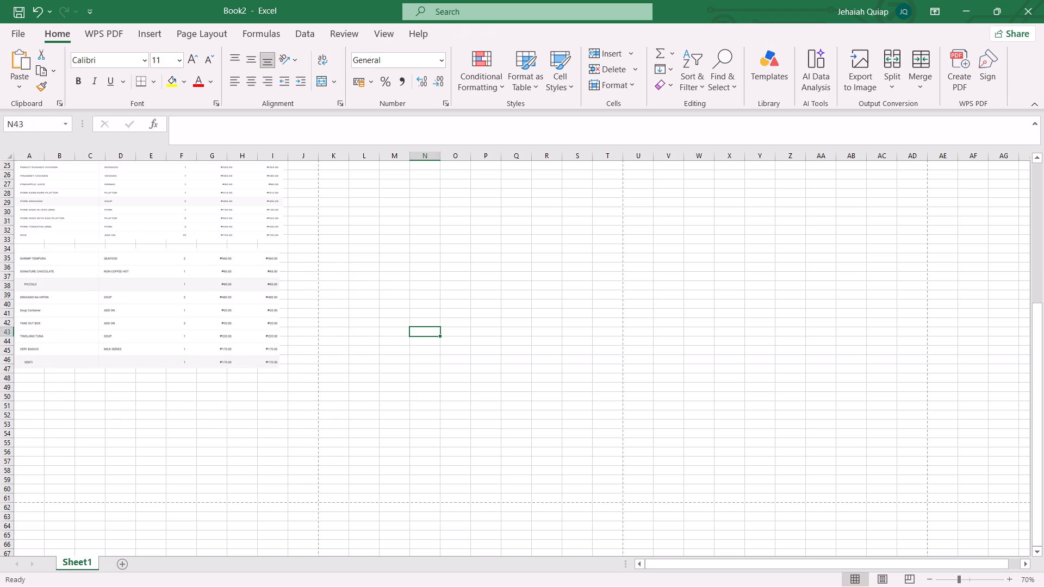
Save the workbook as OCTOBER 4 in the Downloads folder.
scroll(420, 333, "up", 4)
key("ctrl+s")
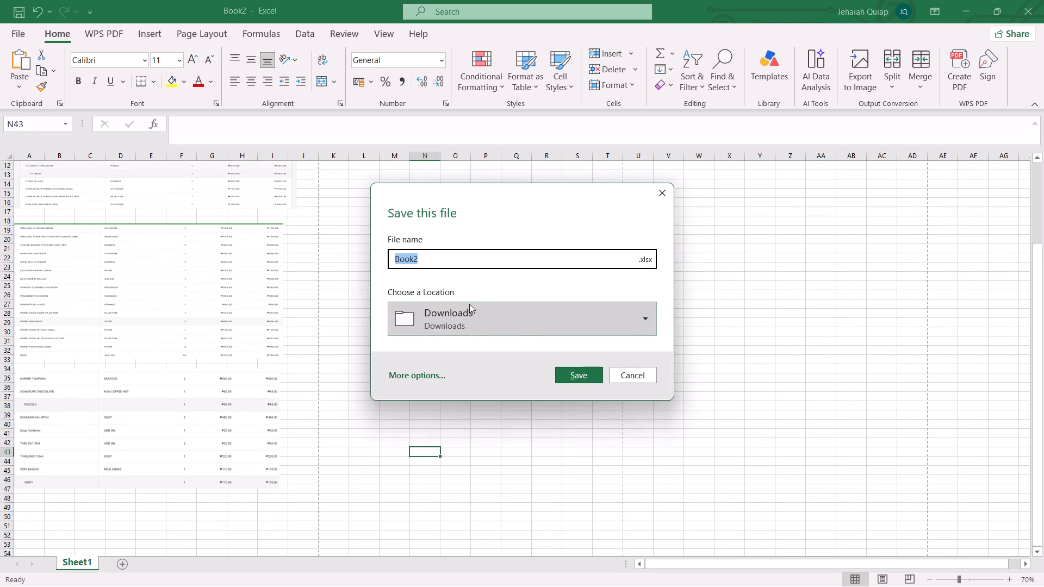
type("OCTOBER")
key("space")
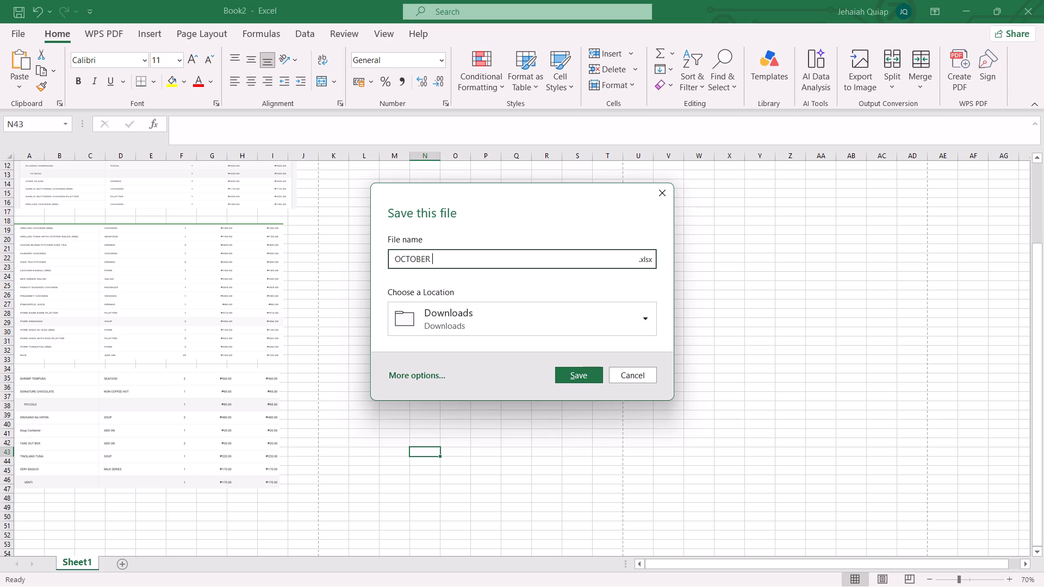
key("4")
left_click(568, 376)
Check the placed screenshots in the OCTOBER 4 workbook, and minimize it to return to the Loyverse report.
scroll(474, 282, "up", 9)
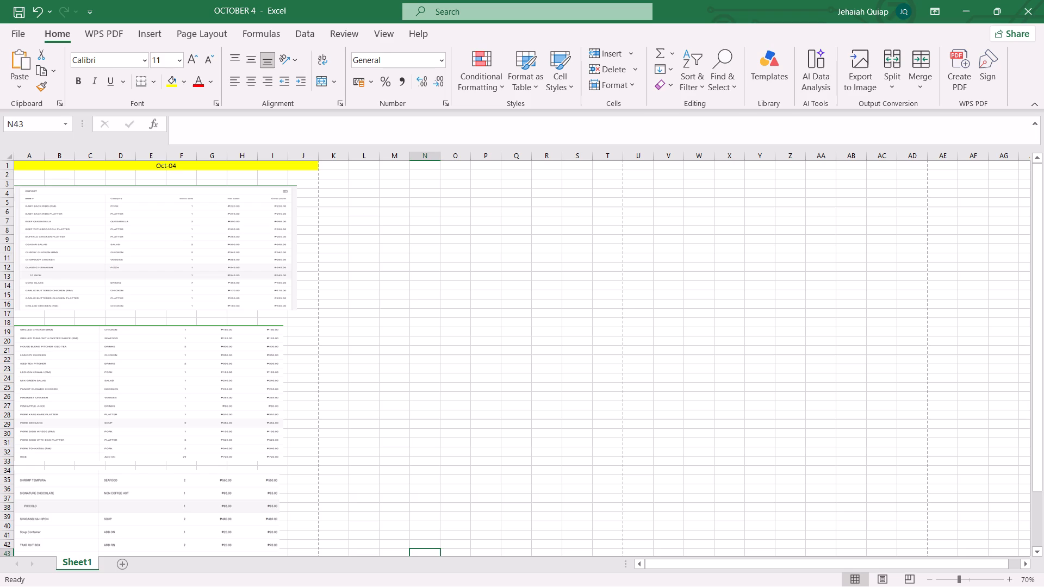
key("Right")
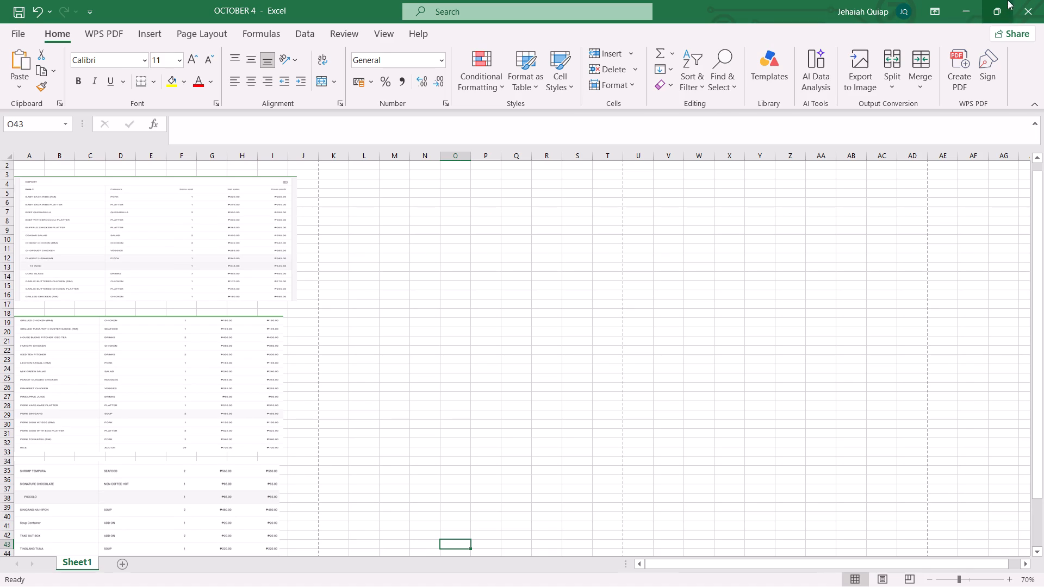
left_click(960, 9)
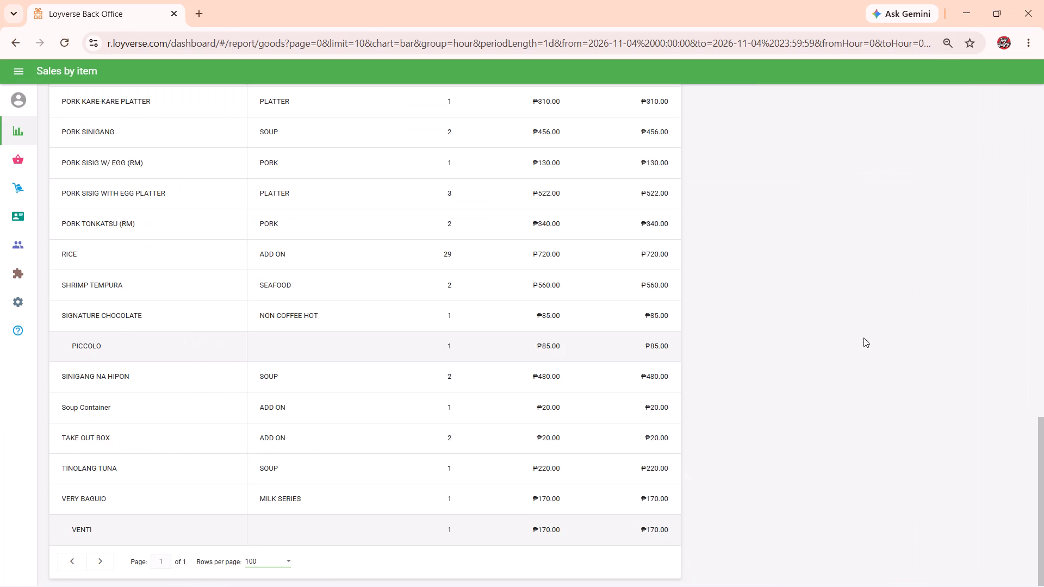